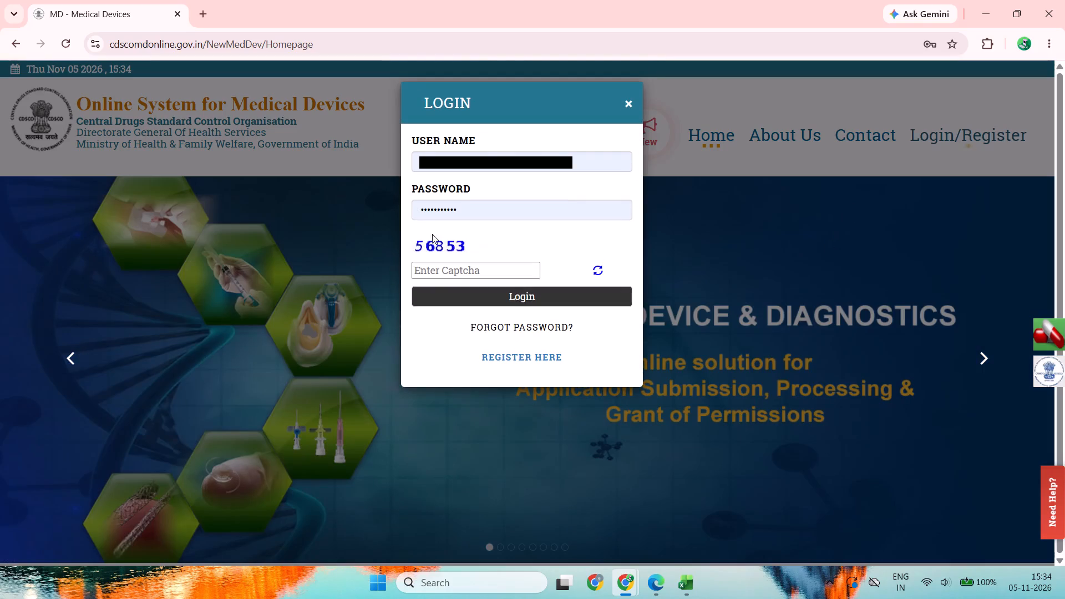
Enter the captcha code shown and log in with the prefilled username and password.
click(417, 269)
key(5)
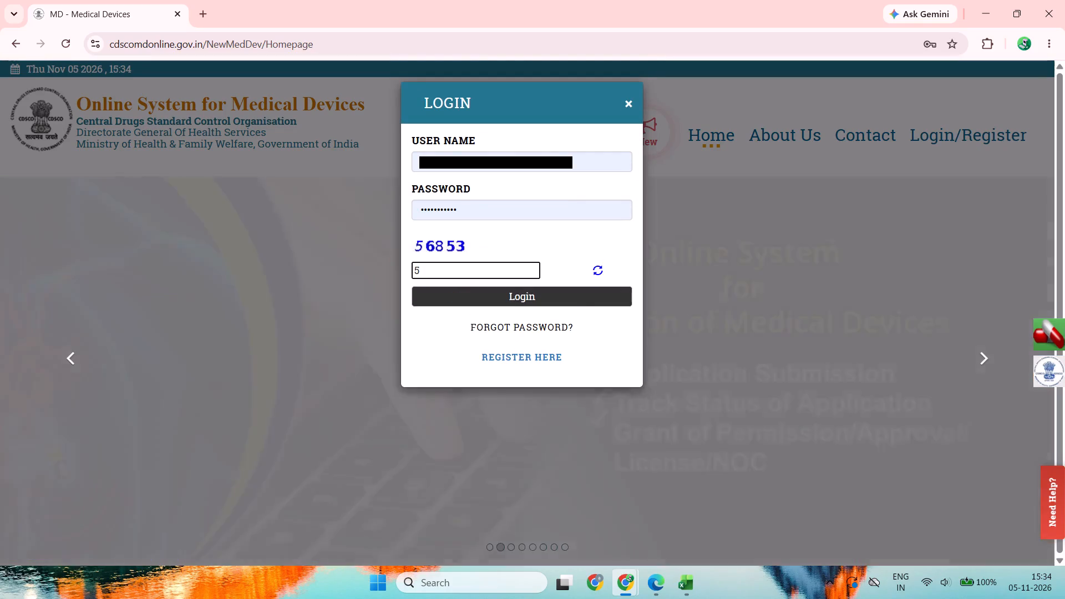
key(6)
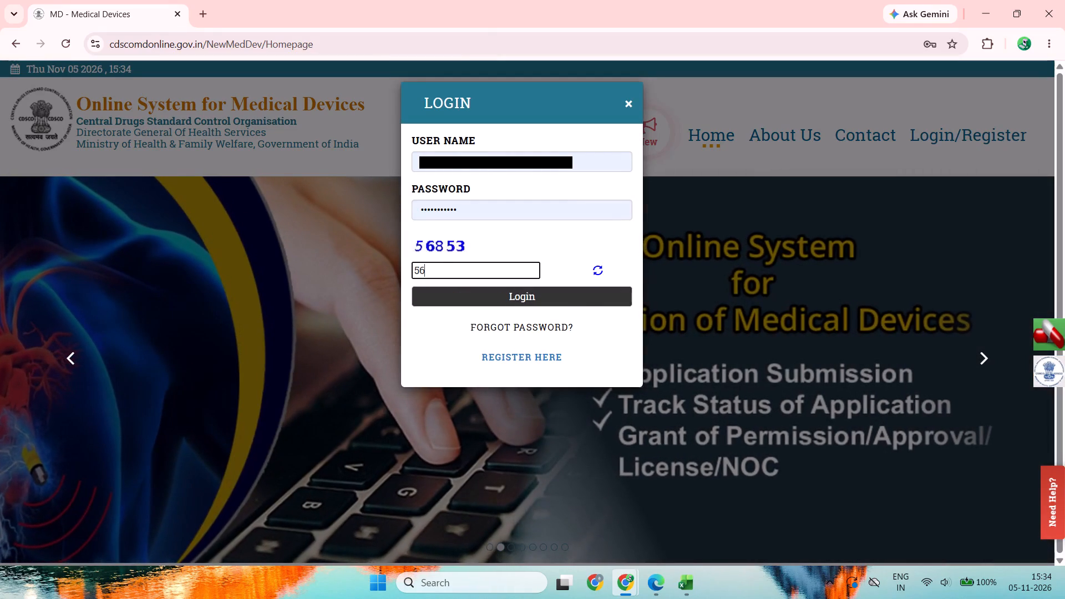
text(853)
key(Return)
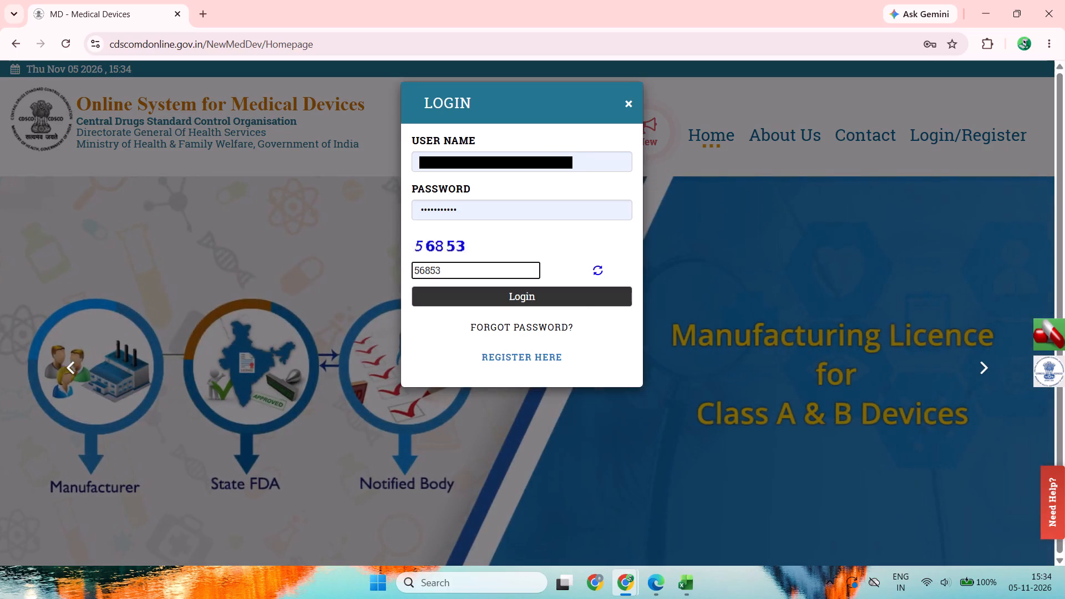
click(610, 292)
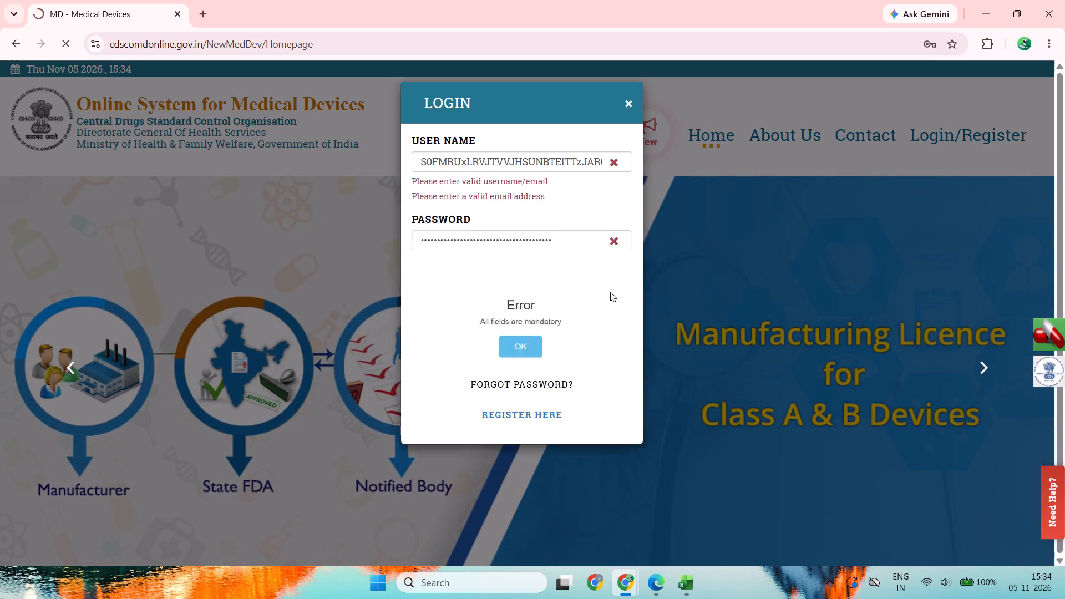
click(514, 359)
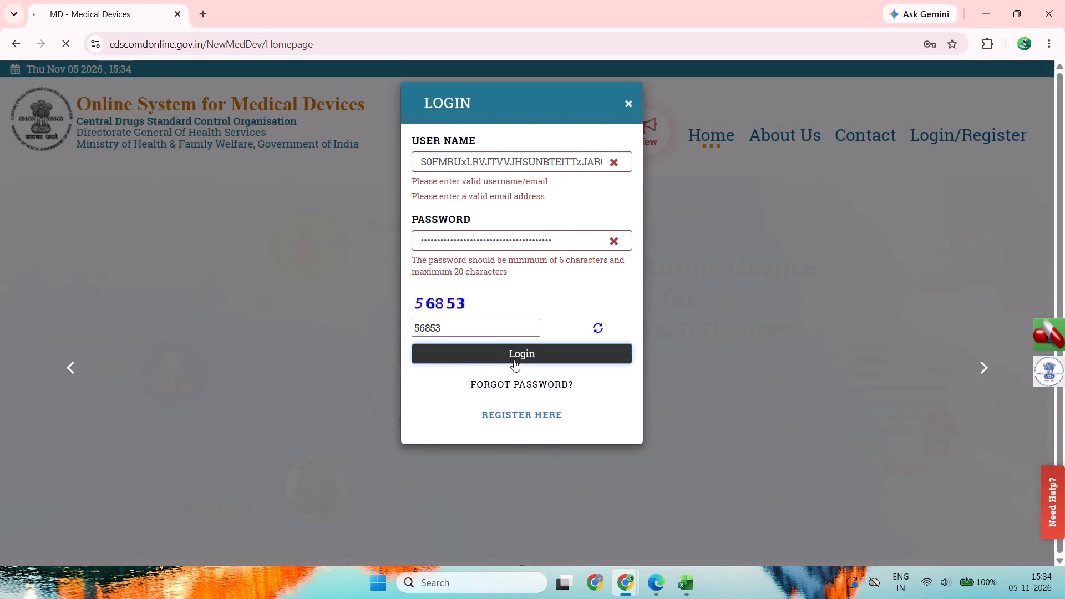
Dismiss the IEC details notice and open the saved draft Form MD-3 for viewing and modification.
click(691, 296)
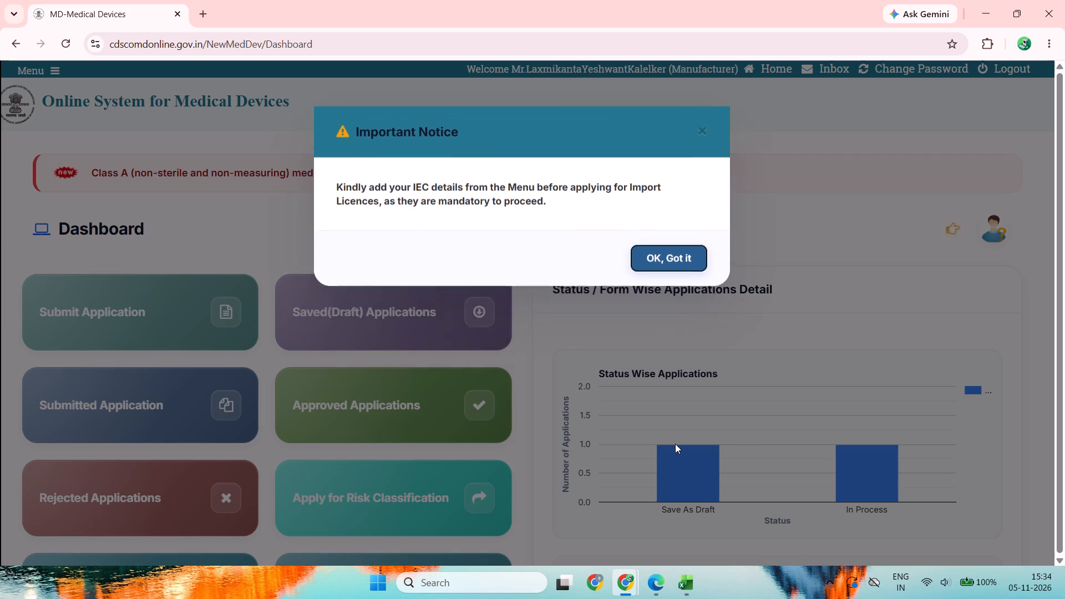
drag(675, 444, 673, 469)
click(673, 469)
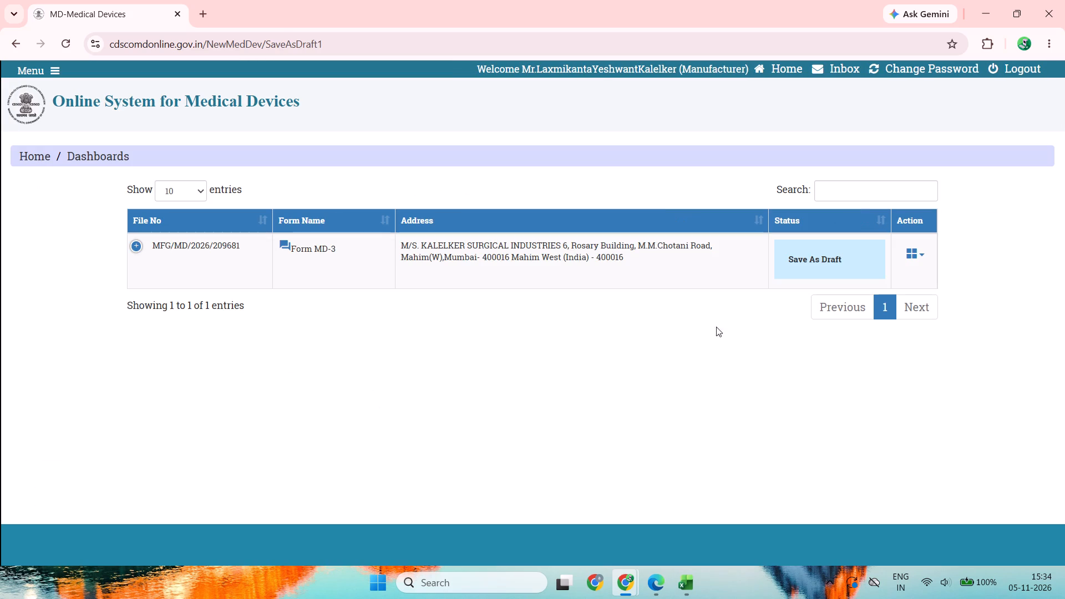
click(905, 254)
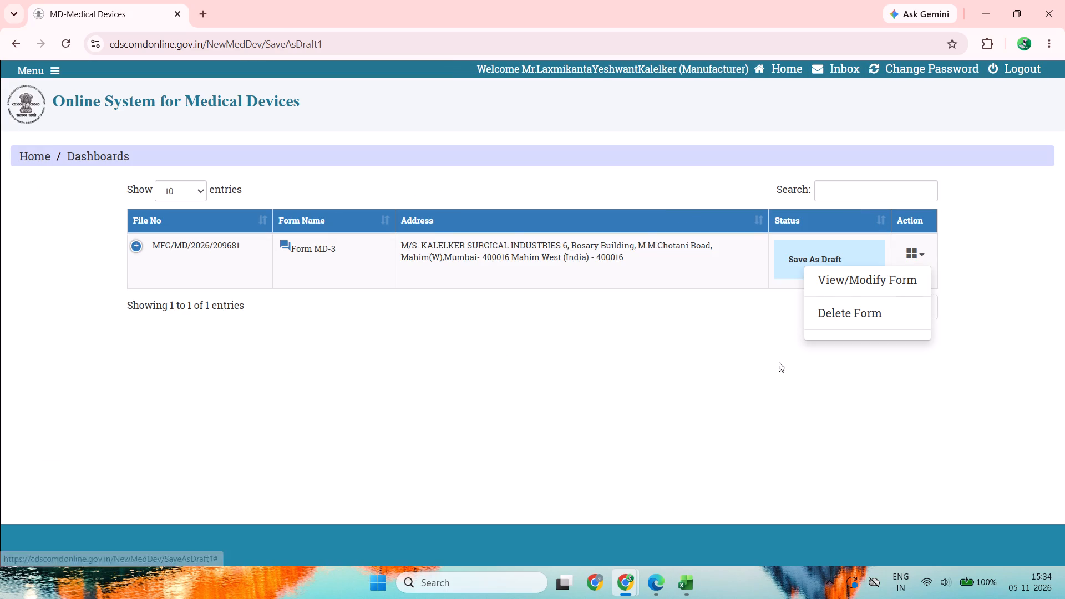
click(812, 284)
Submit the form's applicant and address page with its existing selections to proceed to the device details.
scroll(209, 405, down, 7)
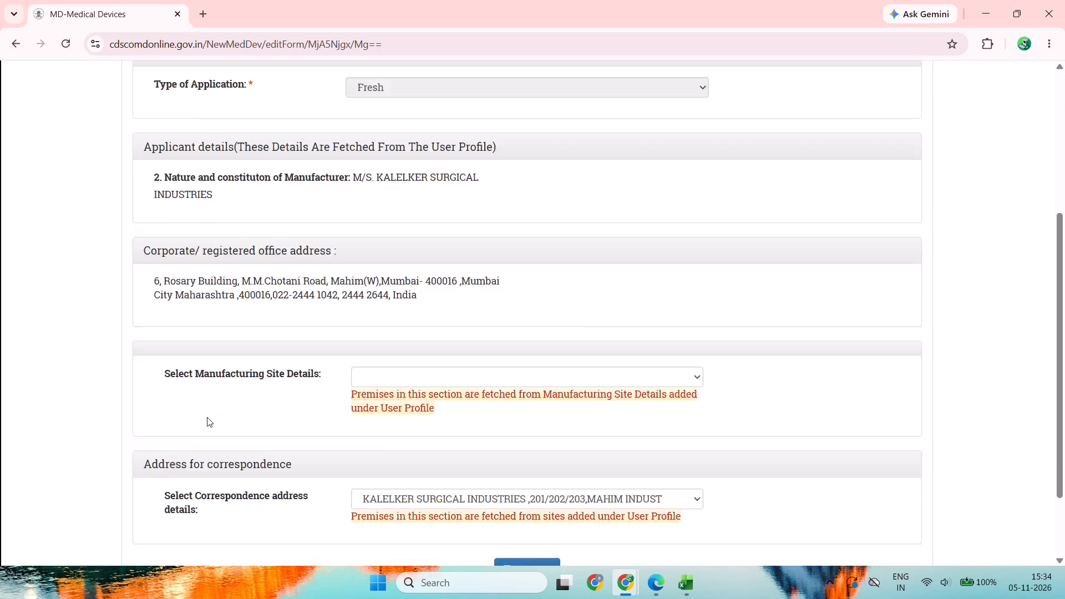
scroll(207, 417, down, 8)
drag(483, 475, 494, 477)
click(499, 476)
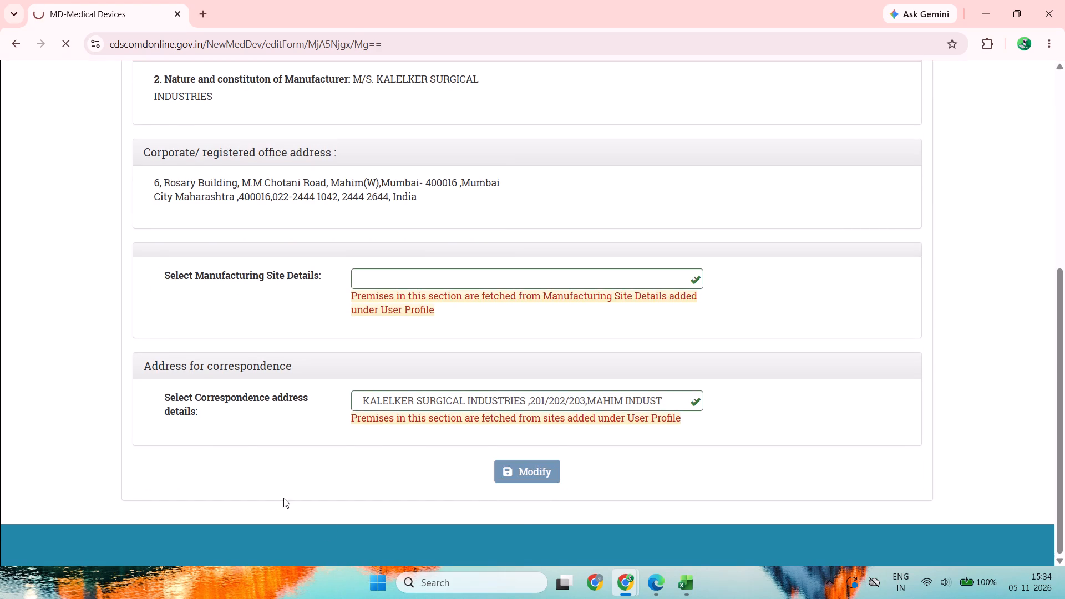
Select the Needle Holders device, number 10 in the device details table, and open it for editing.
scroll(225, 469, down, 12)
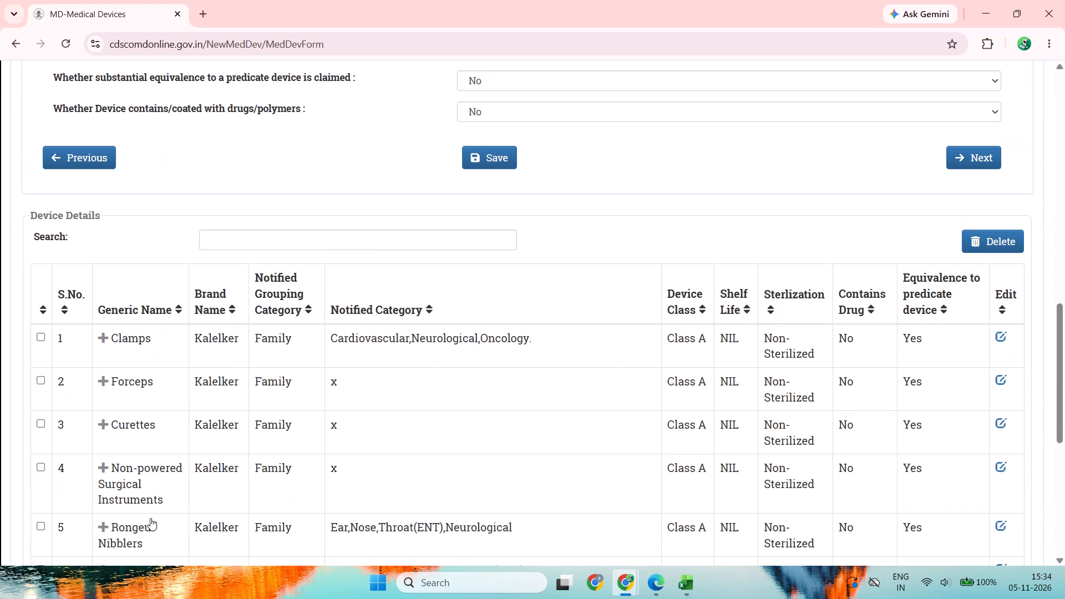
scroll(62, 493, down, 9)
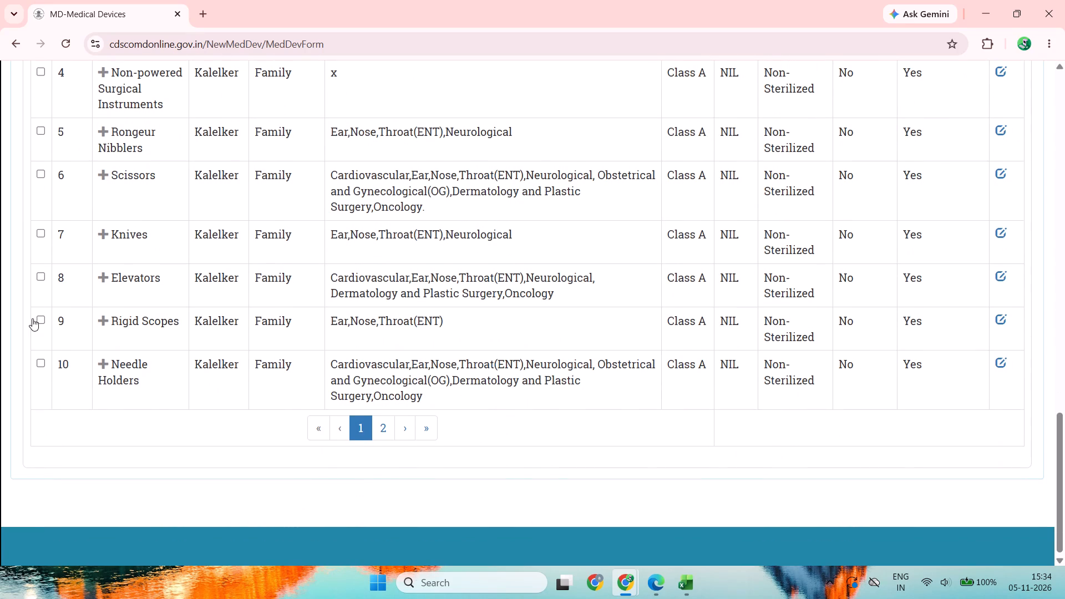
click(42, 362)
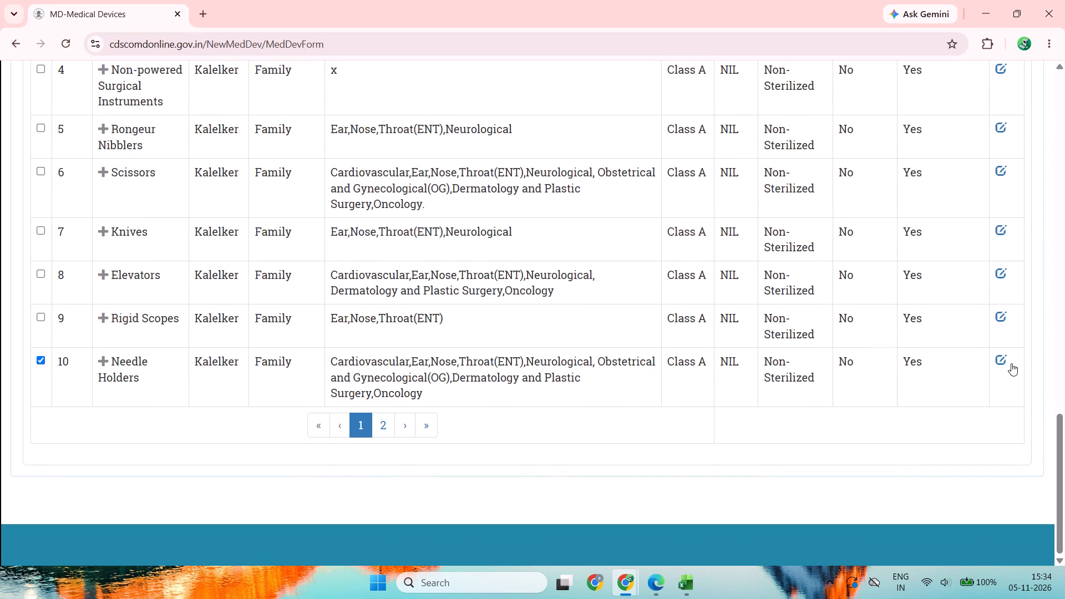
click(1006, 361)
Expand the Models section of the Needle Holders device.
scroll(337, 343, down, 13)
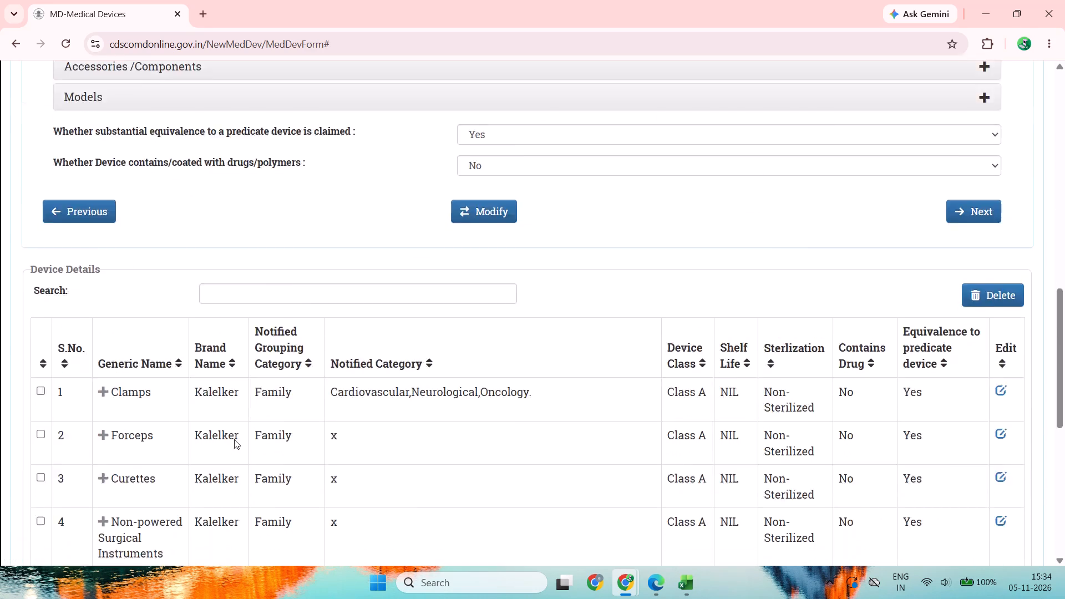
scroll(234, 439, down, 9)
scroll(371, 433, up, 11)
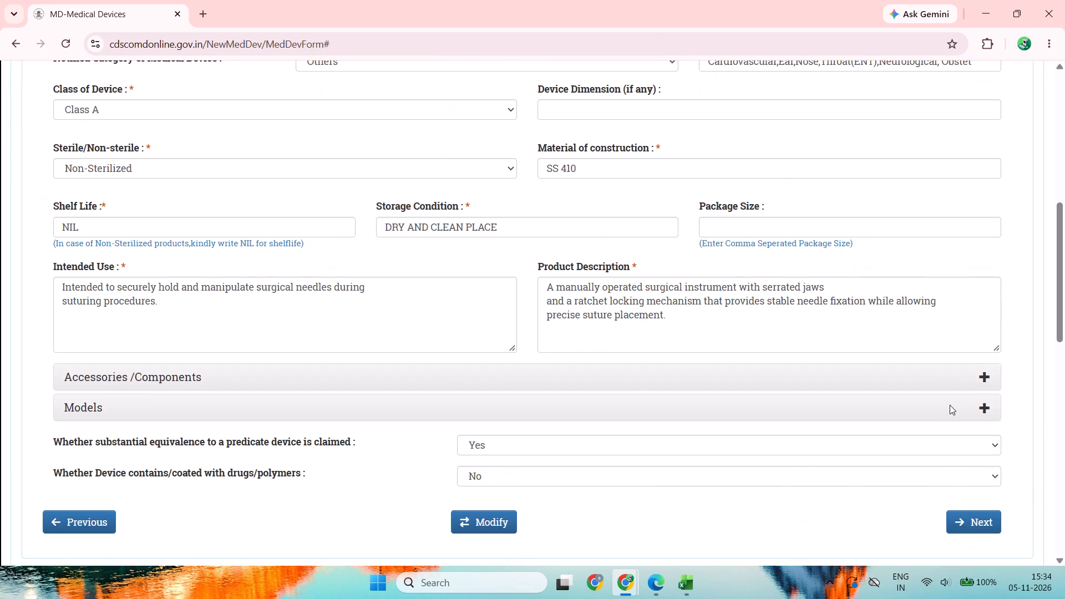
click(983, 405)
scroll(610, 458, down, 5)
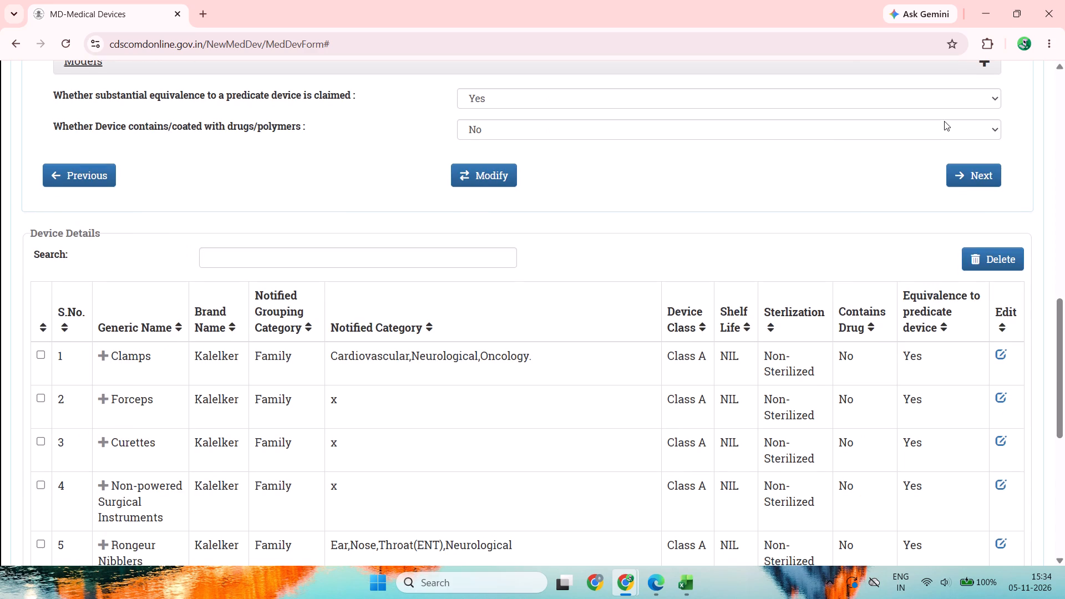
scroll(879, 219, up, 3)
click(986, 266)
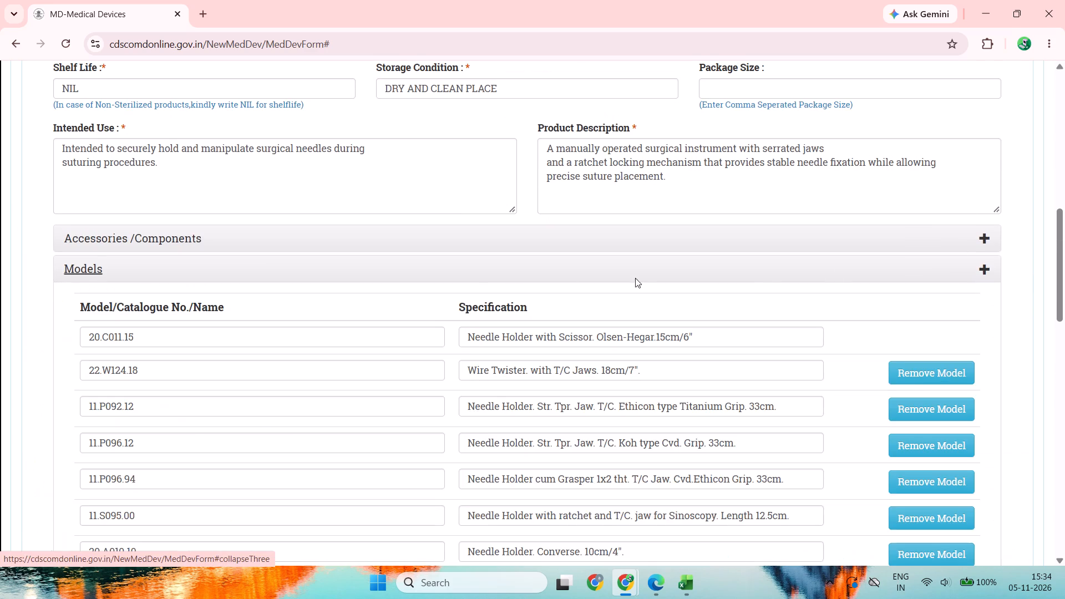
Add ten blank model rows at the end of the Needle Holders models list.
scroll(564, 283, down, 20)
scroll(564, 283, down, 1)
scroll(468, 424, up, 8)
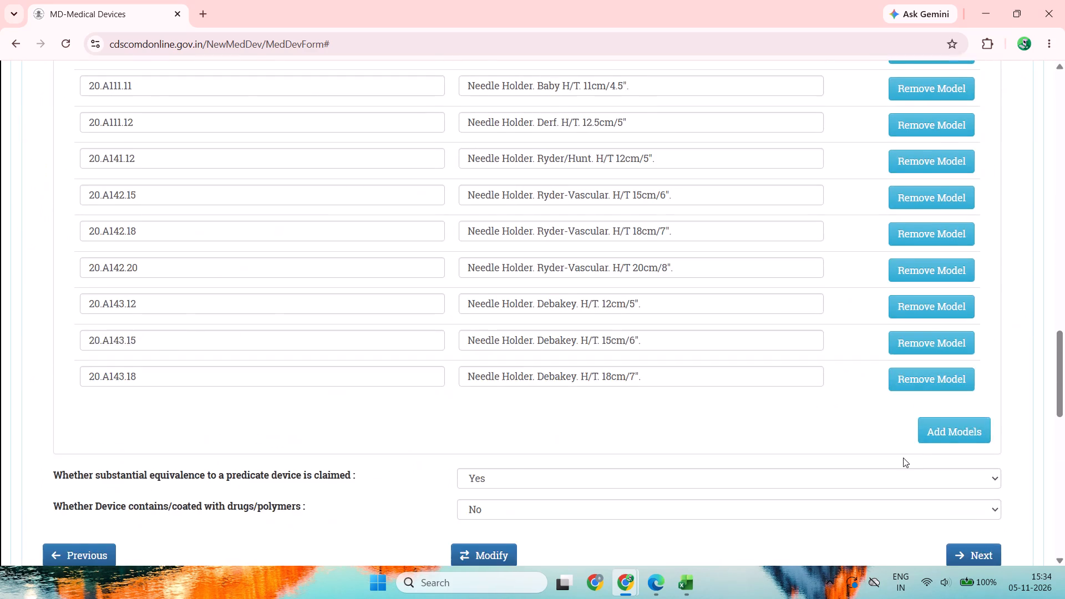
scroll(896, 476, down, 2)
scroll(963, 221, down, 1)
scroll(952, 222, up, 1)
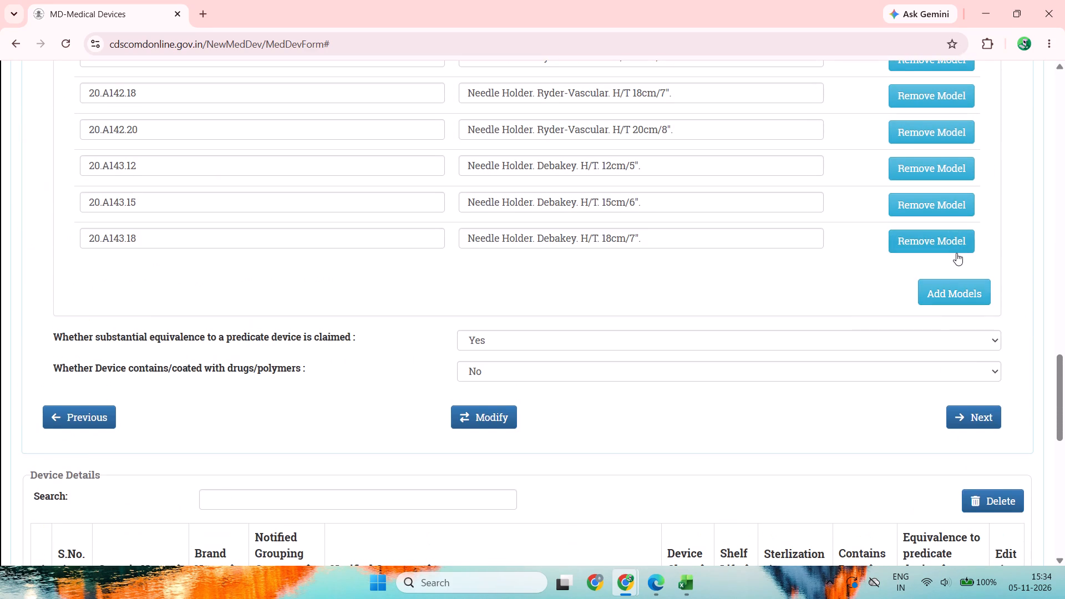
click(956, 281)
scroll(950, 280, down, 3)
scroll(950, 280, up, 1)
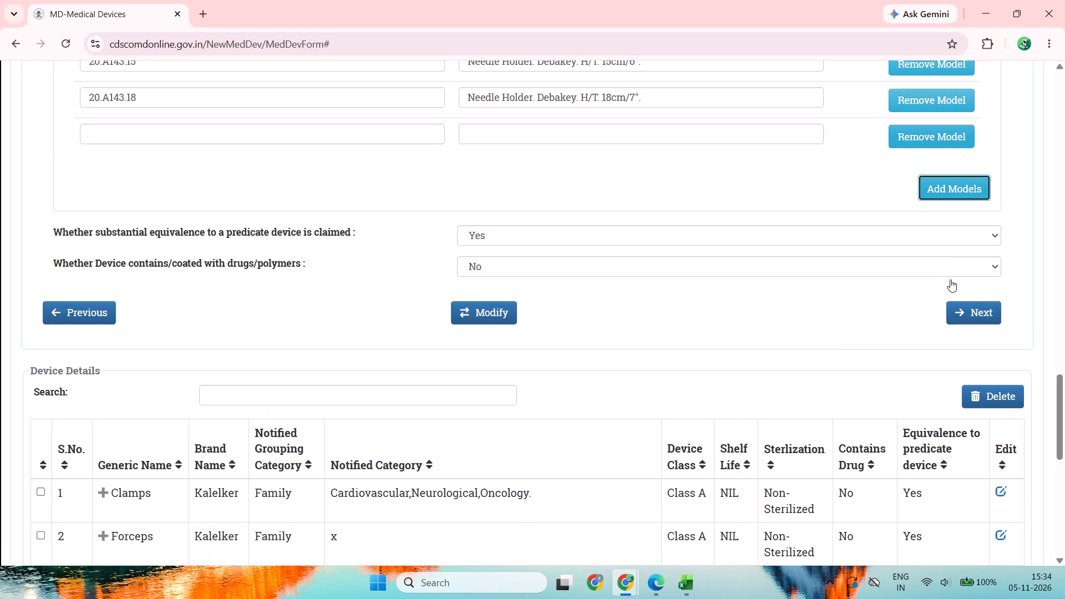
key(Return)
key(Return)
key(Return)
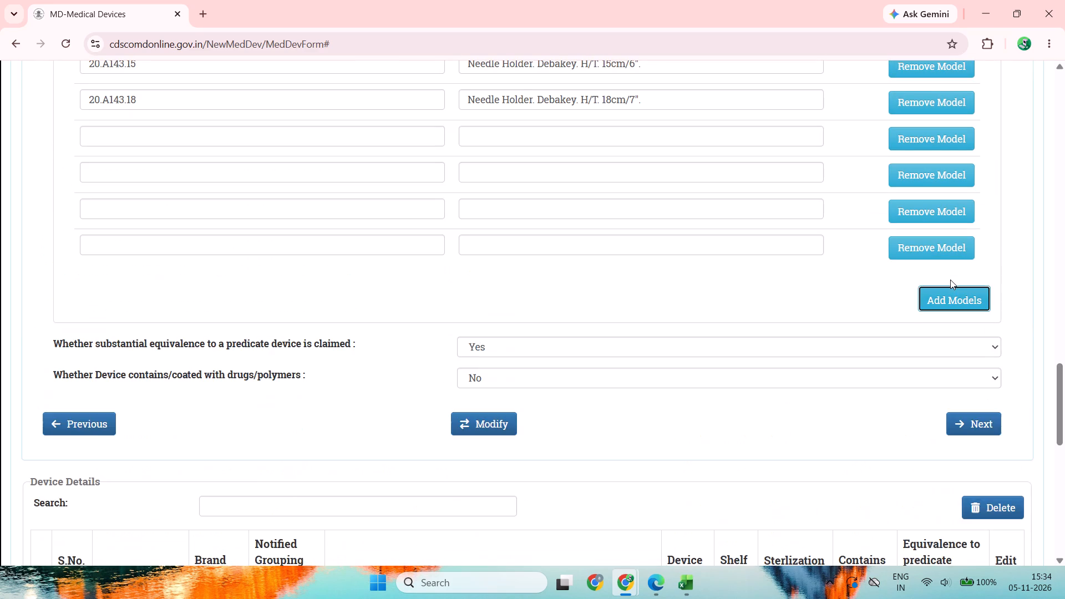
key(Return)
key(Return)
key(Return)
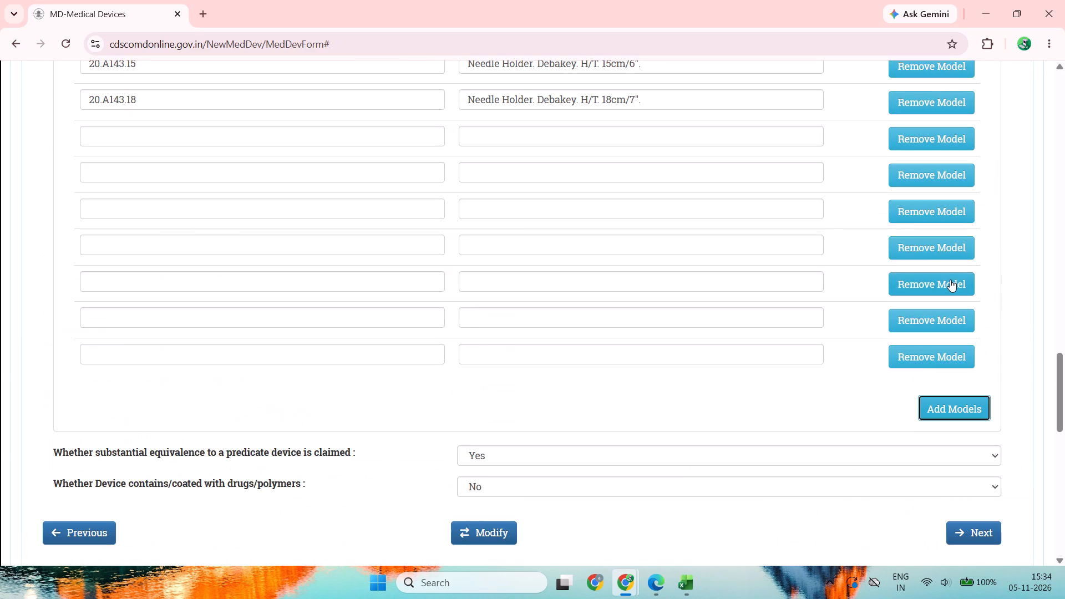
key(Return)
key(Return)
key(Return)
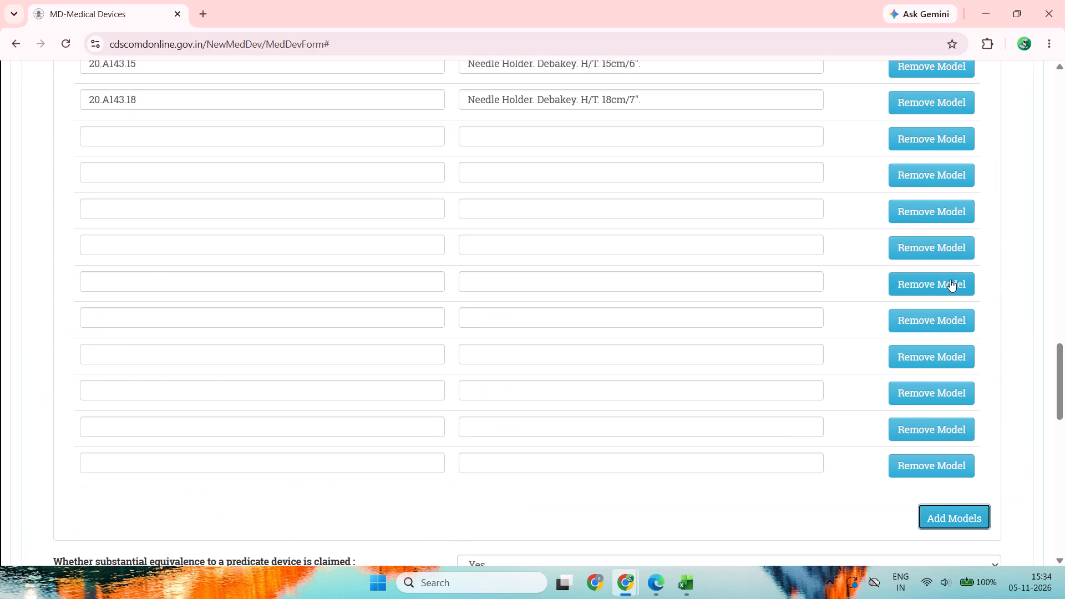
Copy model 20.A143.20 with specification "Needle Holder. Debakey. H/T. 20cm/8"." from the Excel model list into the first blank model row.
click(160, 125)
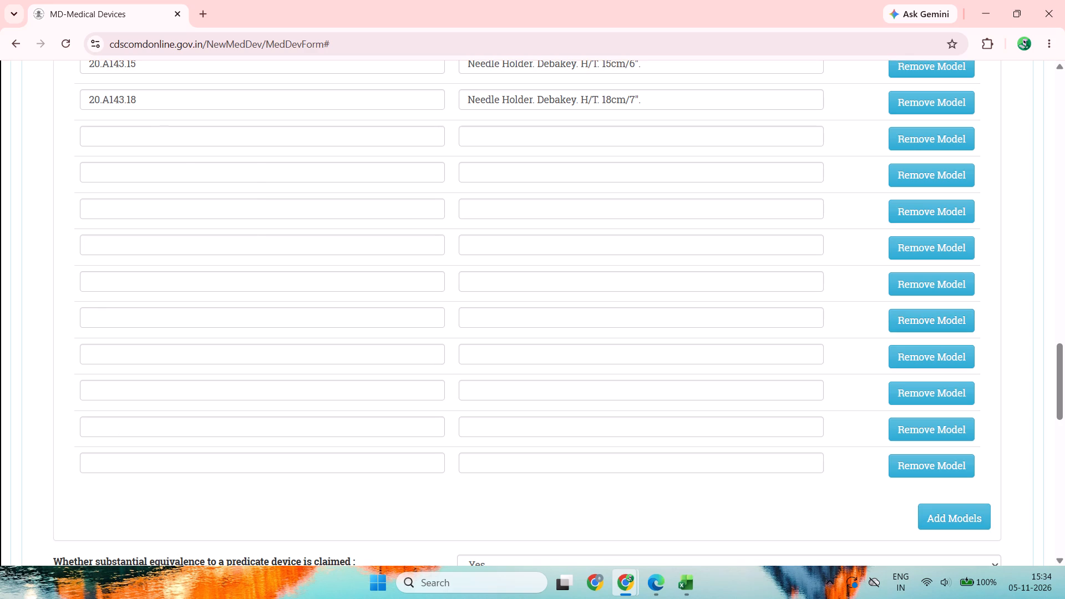
click(165, 134)
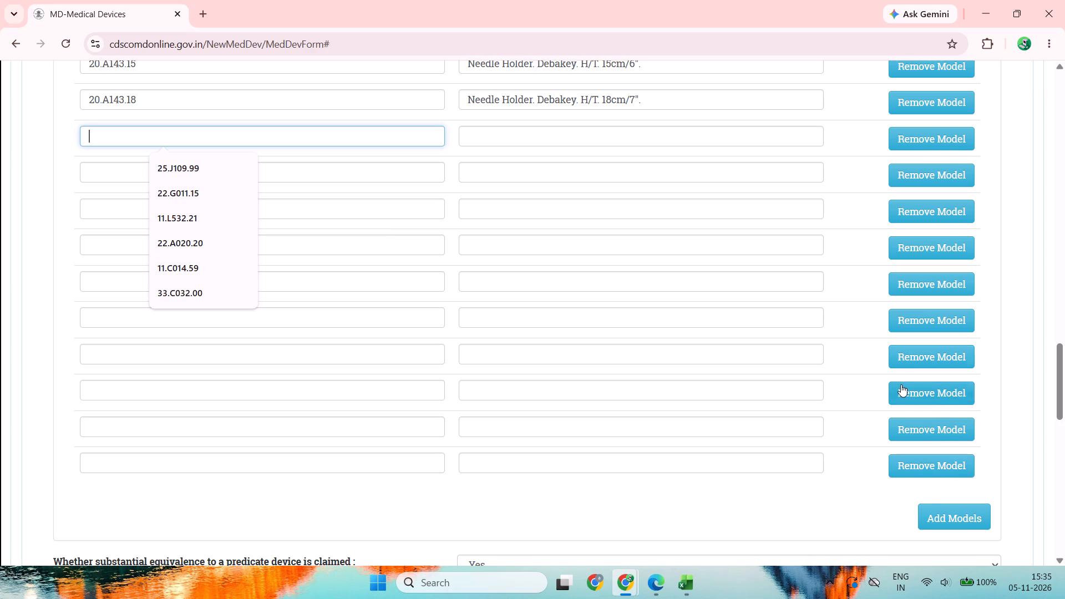
key(alt+Tab)
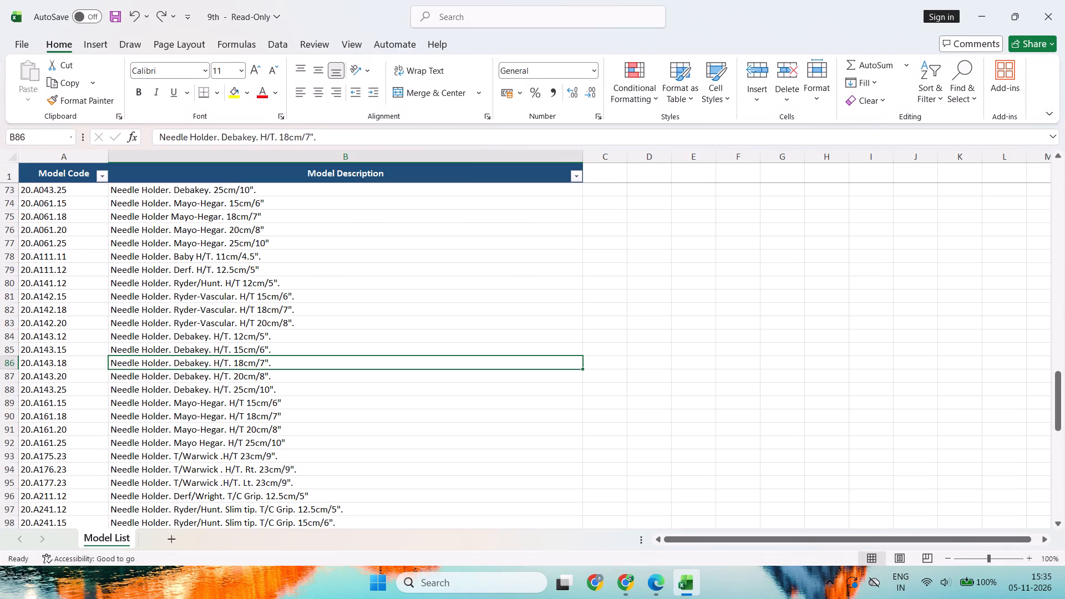
key(Down)
key(Left)
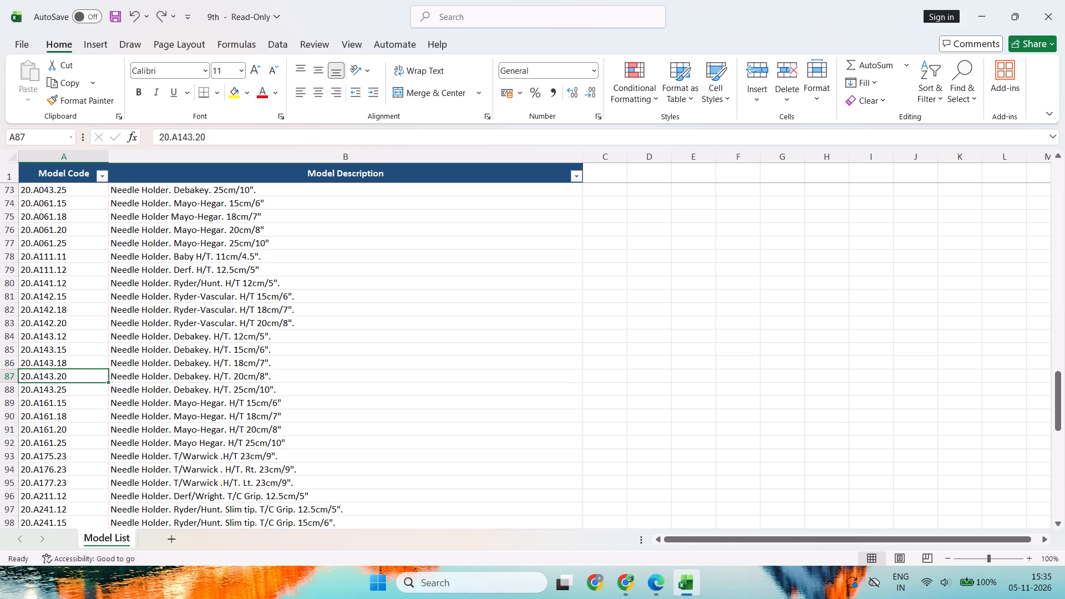
key(ctrl+c)
key(alt+Tab)
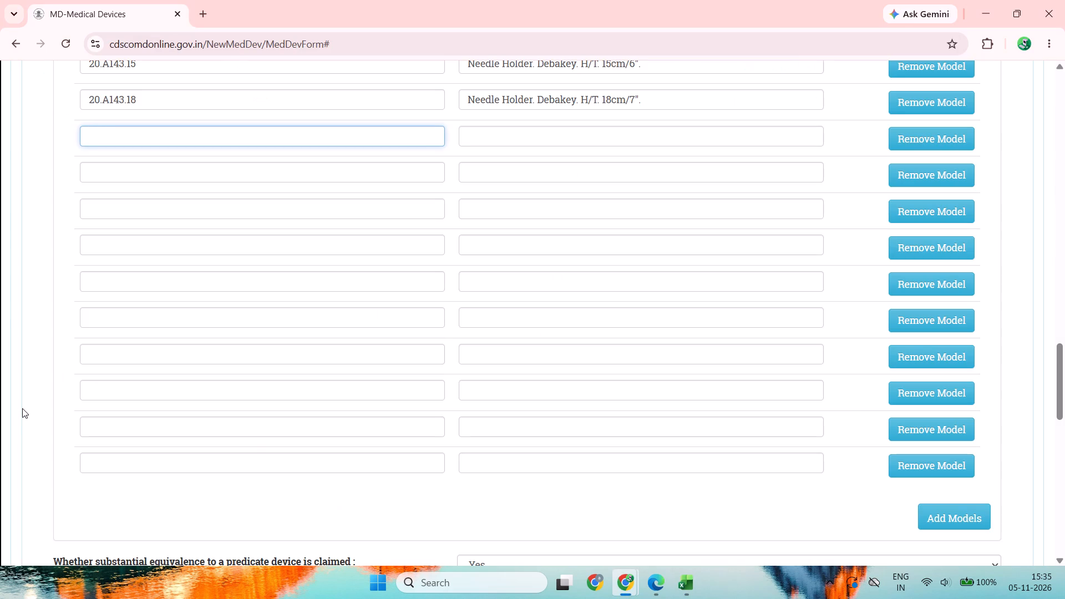
key(ctrl+v)
key(alt+Tab)
key(Tab)
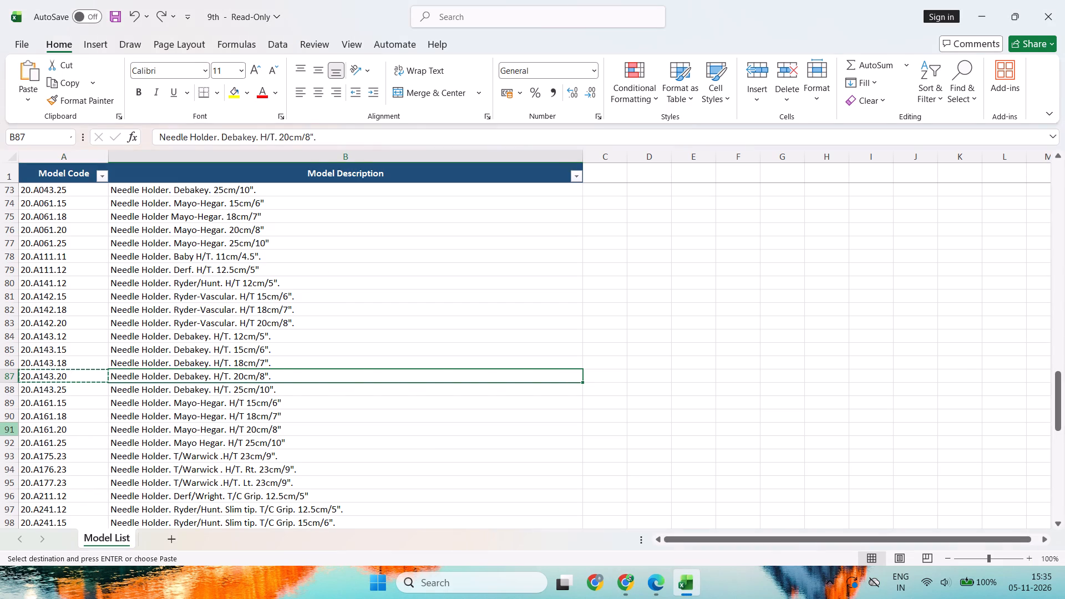
key(ctrl+c)
key(alt+Tab)
key(Tab)
key(ctrl+v)
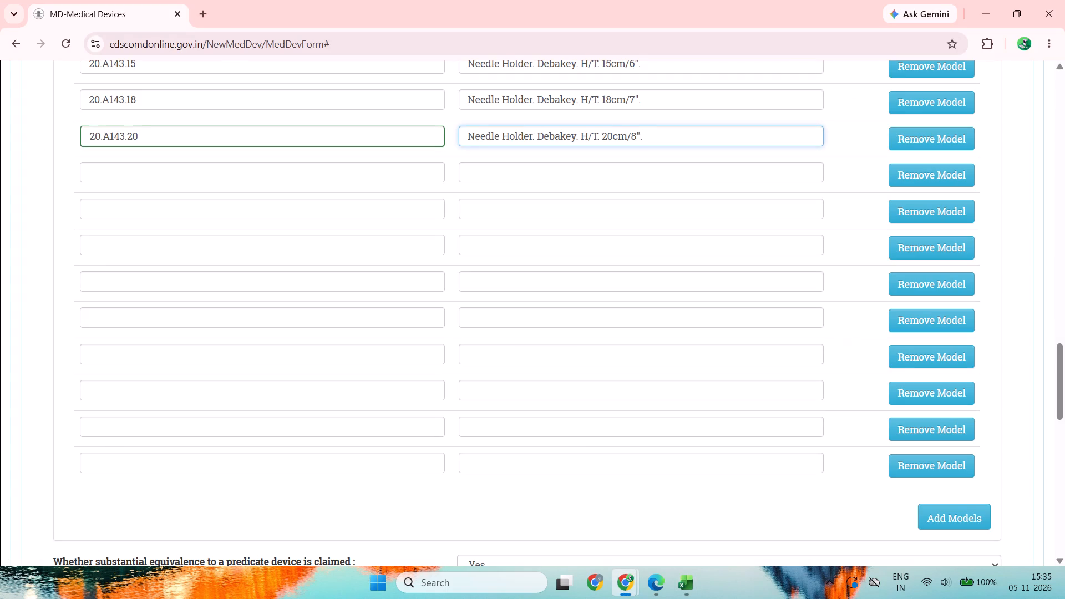
key(Tab)
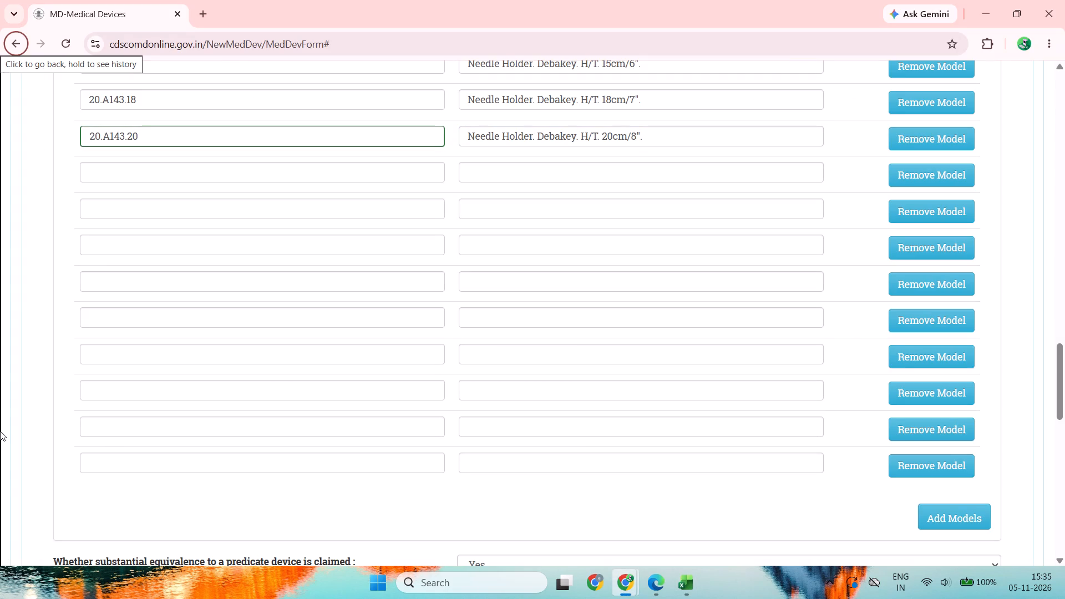
Copy model 20.A143.25 with specification "Needle Holder. Debakey. H/T. 25cm/10"." from the Excel model list into the next blank model row.
click(141, 173)
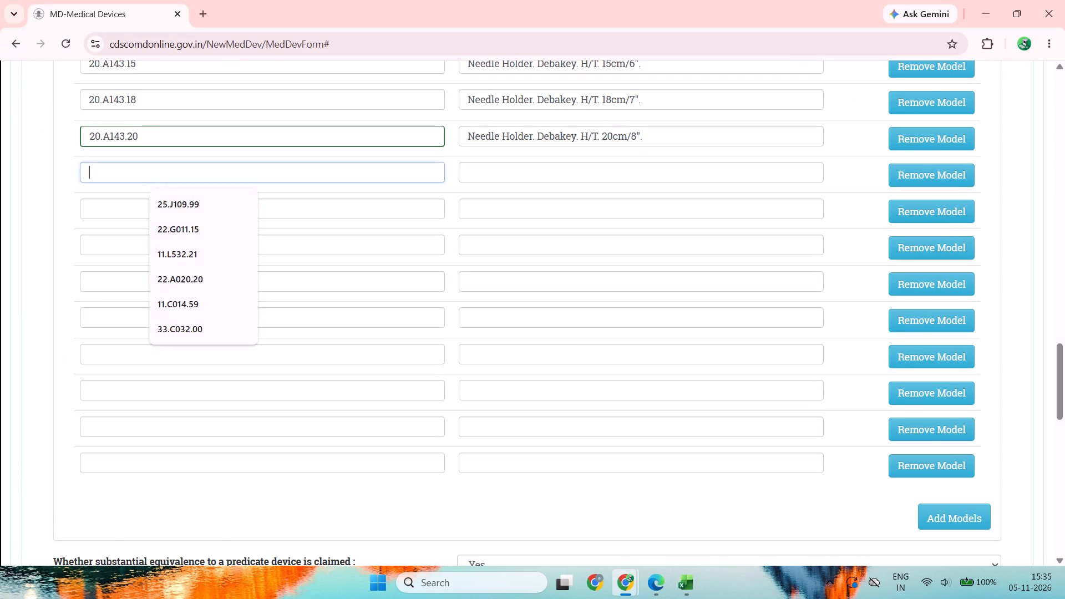
key(alt+Tab)
key(Down)
key(Left)
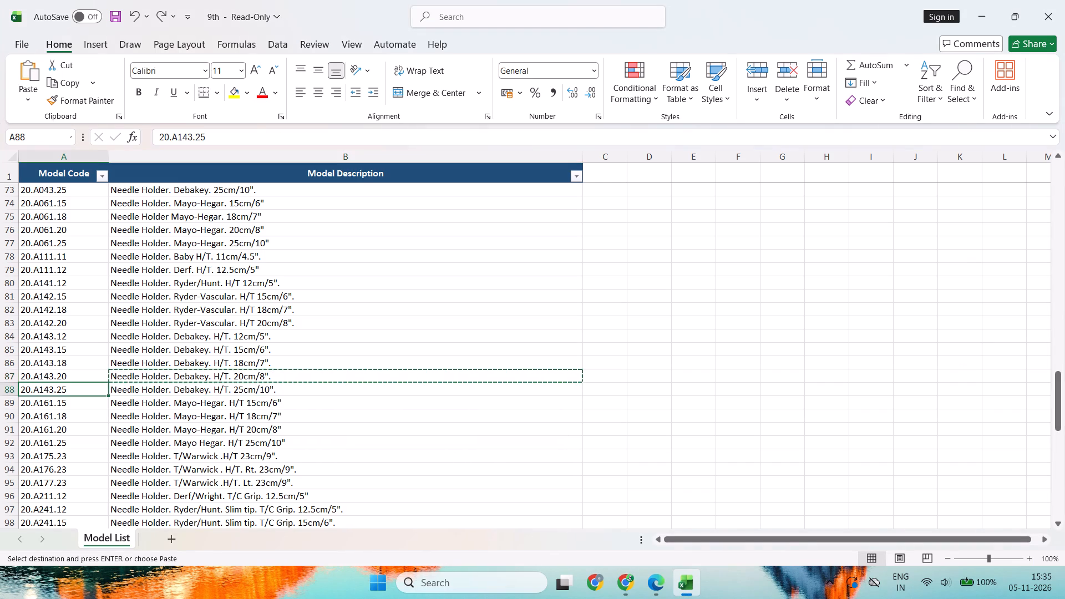
key(ctrl+c)
key(alt+Tab)
key(Tab)
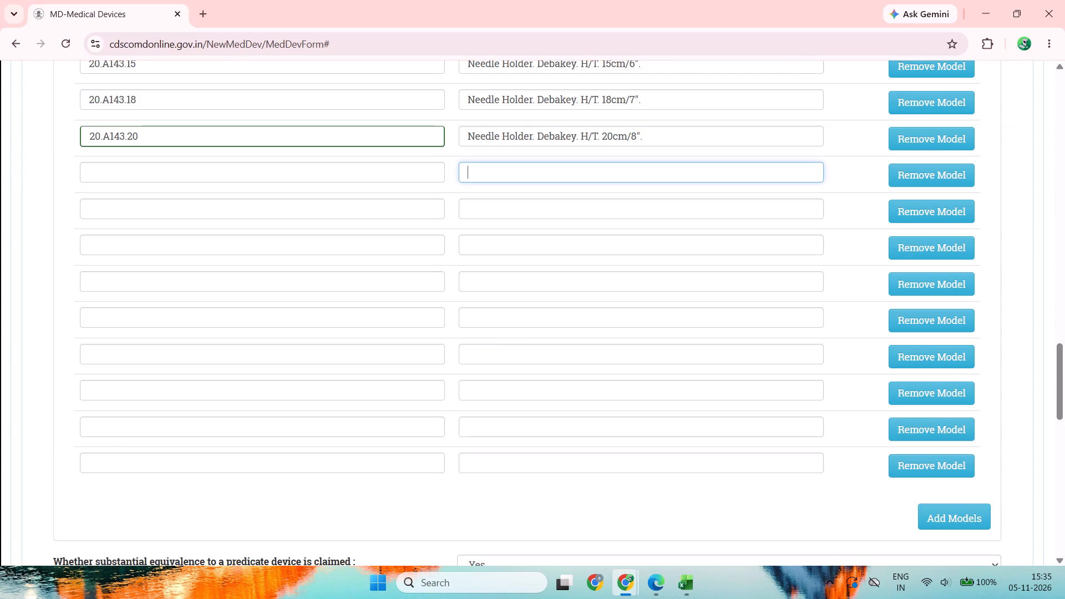
click(121, 174)
key(ctrl+v)
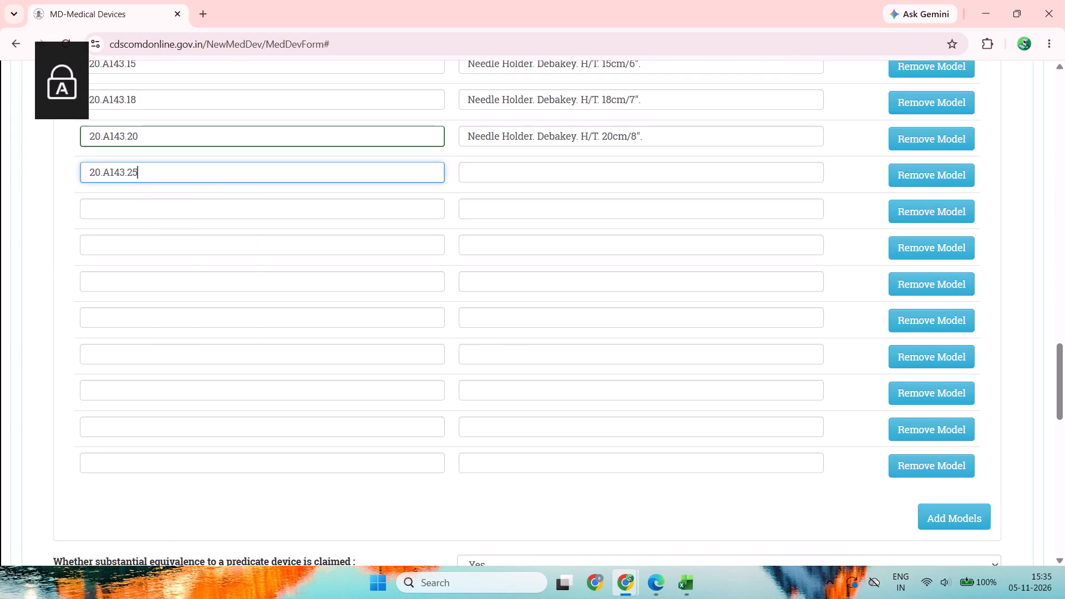
key(alt+Tab)
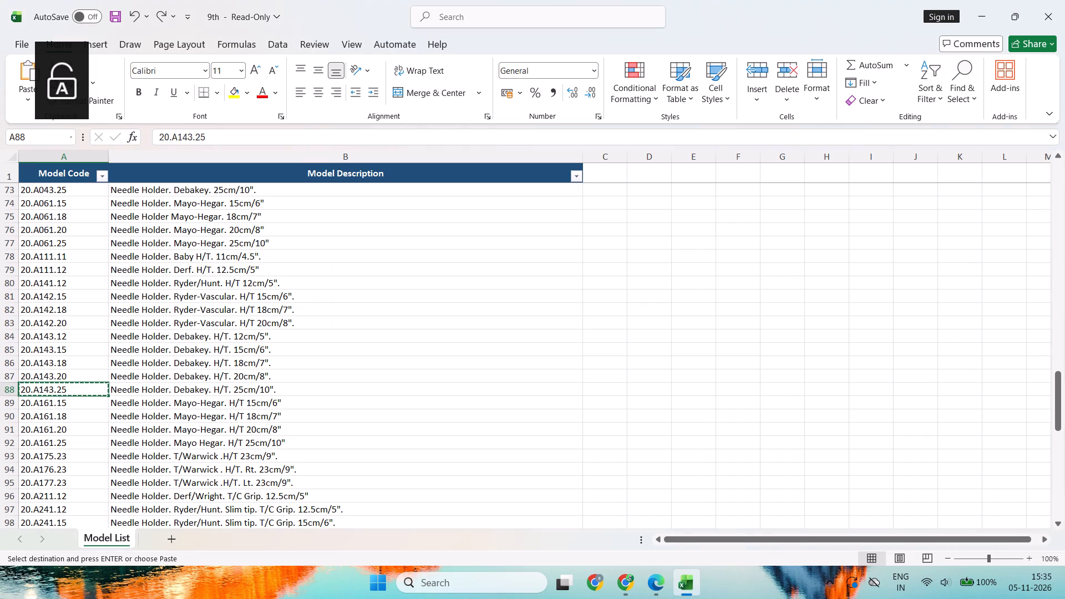
key(Tab)
key(ctrl+c)
key(alt+Tab)
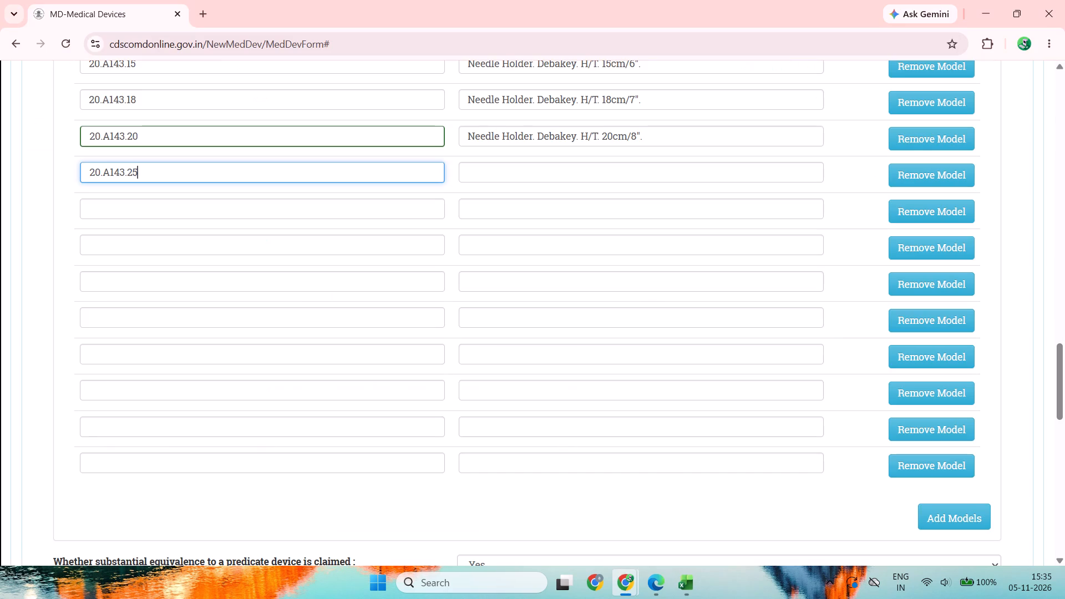
key(Tab)
key(ctrl+v)
Copy model 20.A161.15 with specification "Needle Holder. Mayo-Hegar. H/T 15cm/6"" from the Excel list into the next blank model row.
key(alt+Tab)
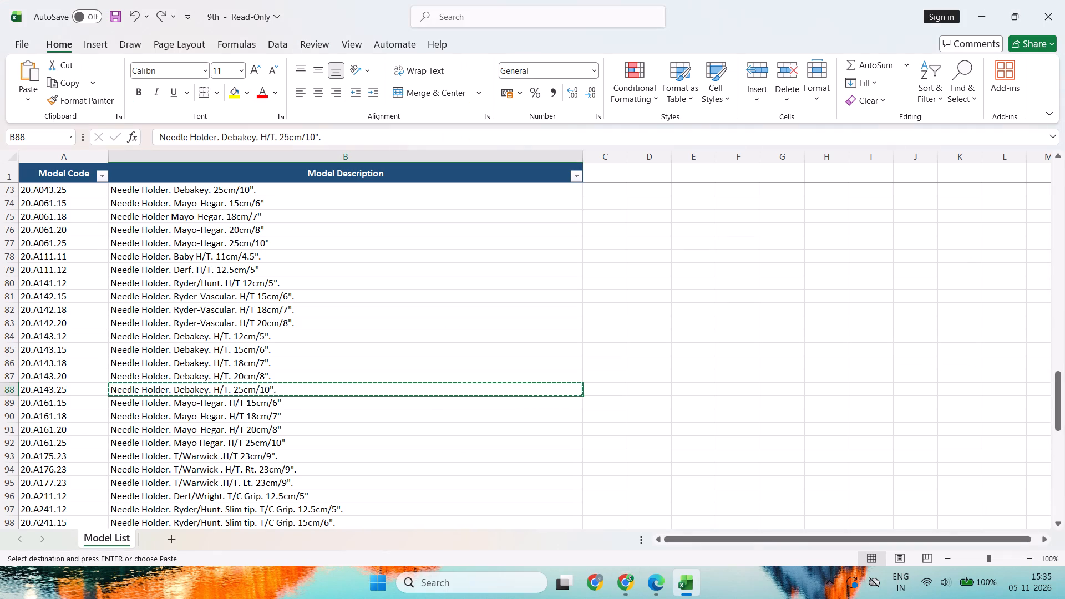
key(Down)
key(Left)
key(ctrl+c)
key(alt+Tab)
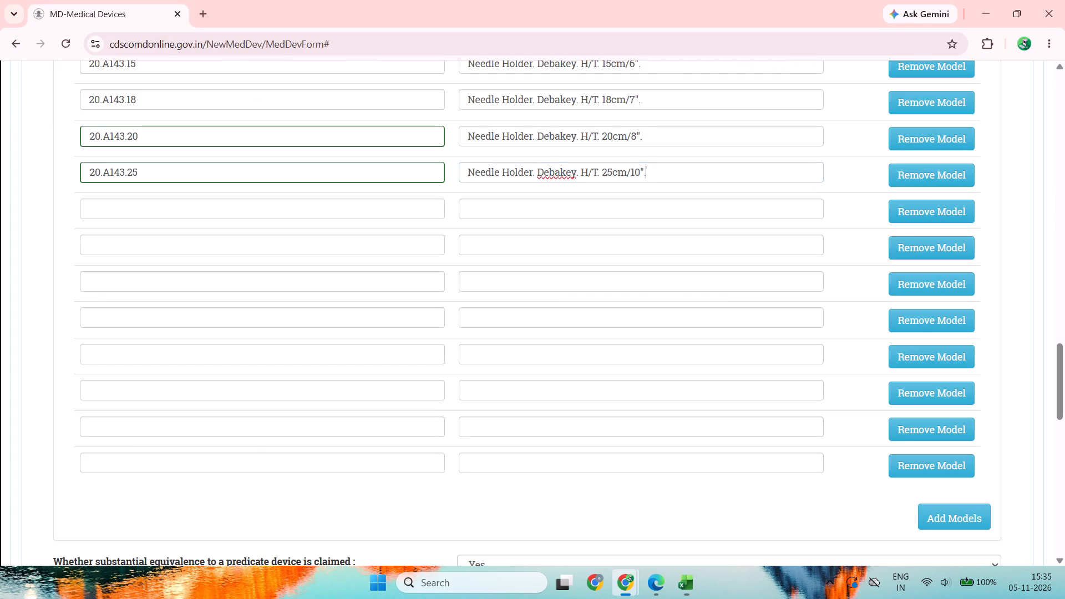
key(Tab)
key(Tab)
key(ctrl+v)
key(alt+Tab)
key(Tab)
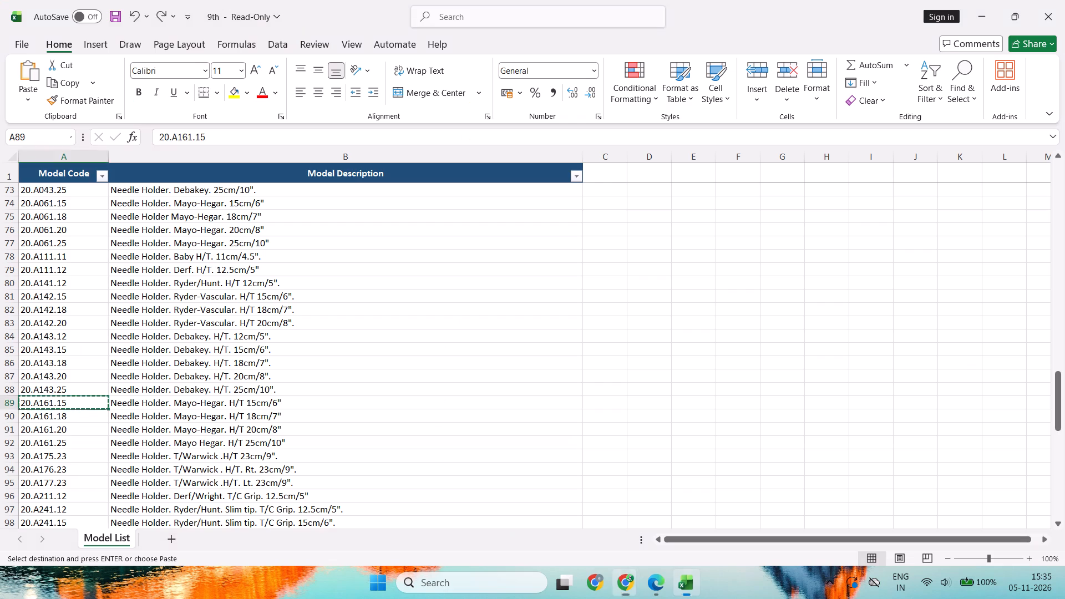
key(ctrl+c)
key(alt+Tab)
key(Tab)
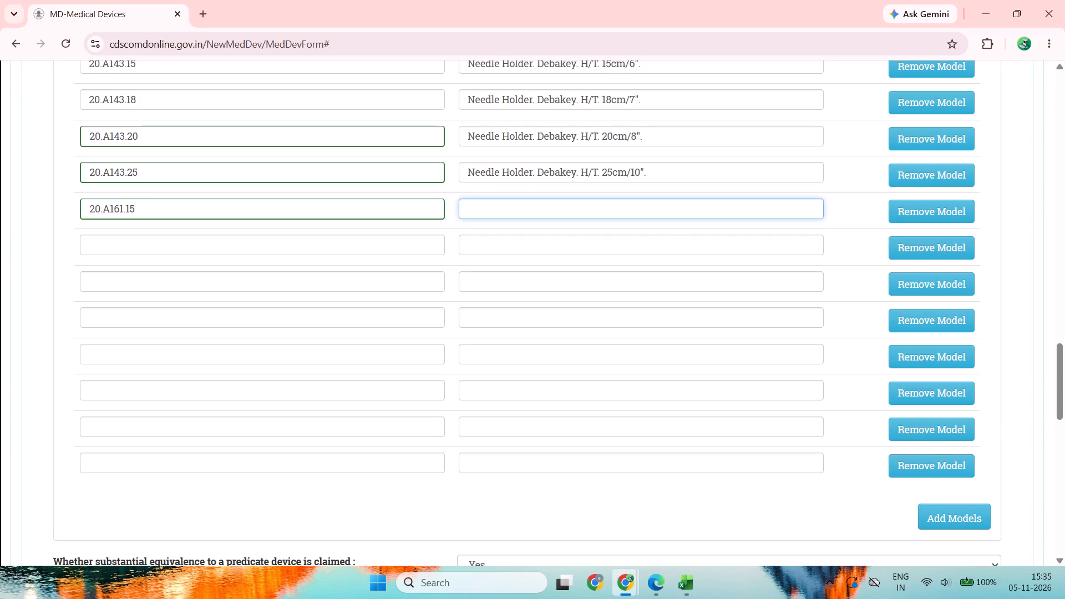
key(ctrl+v)
Copy model 20.A161.18 with specification "Needle Holder. Mayo-Hegar. H/T 18cm/7"" from the Excel list into the next blank model row.
key(Tab)
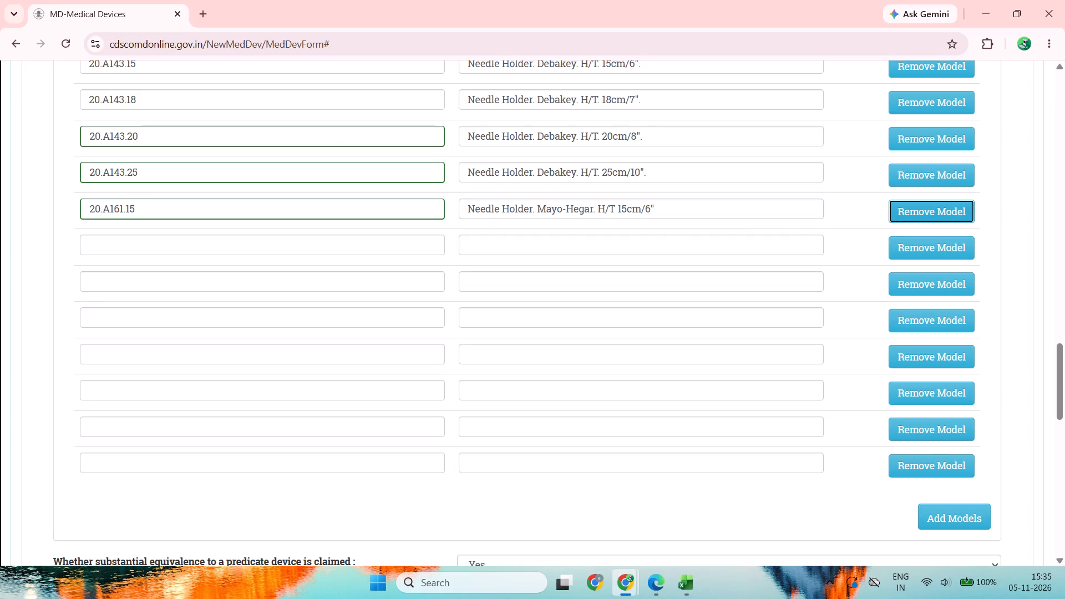
key(Tab)
key(alt+Tab)
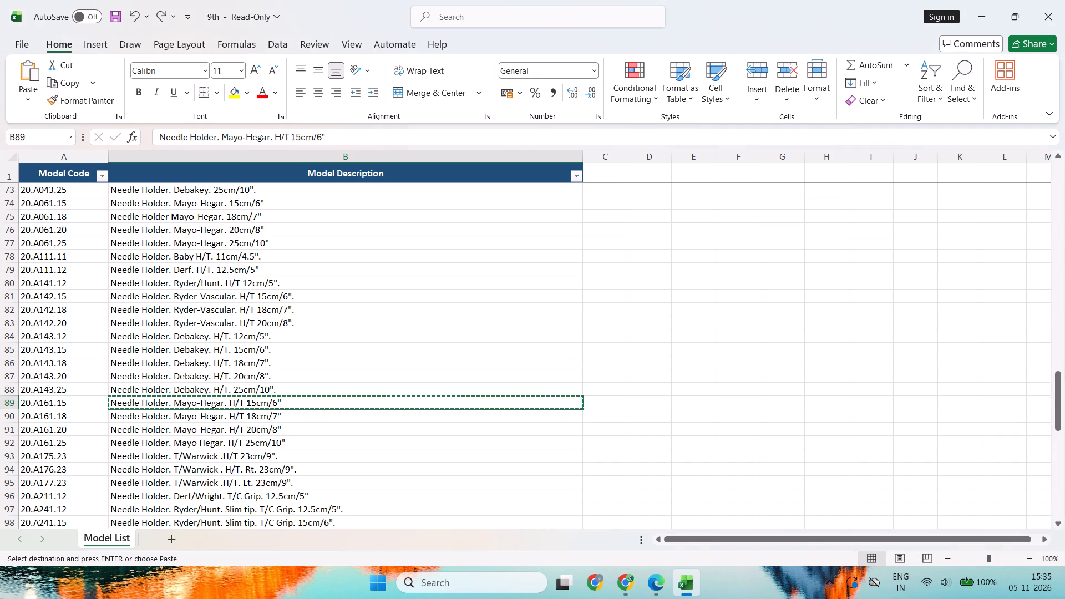
key(Down)
key(Left)
key(ctrl+c)
key(alt+Tab)
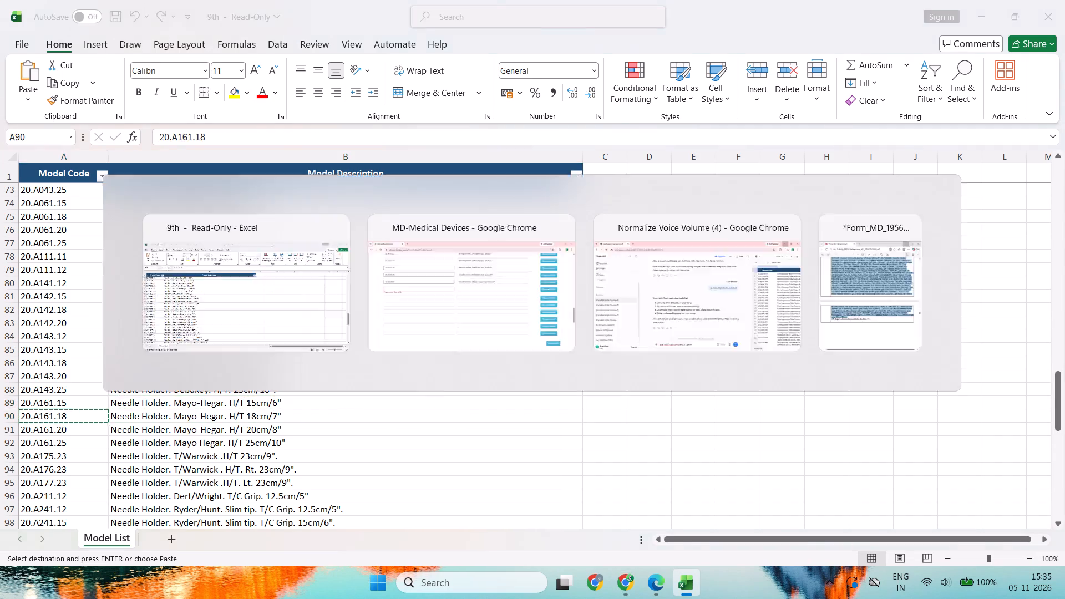
key(ctrl+v)
key(Tab)
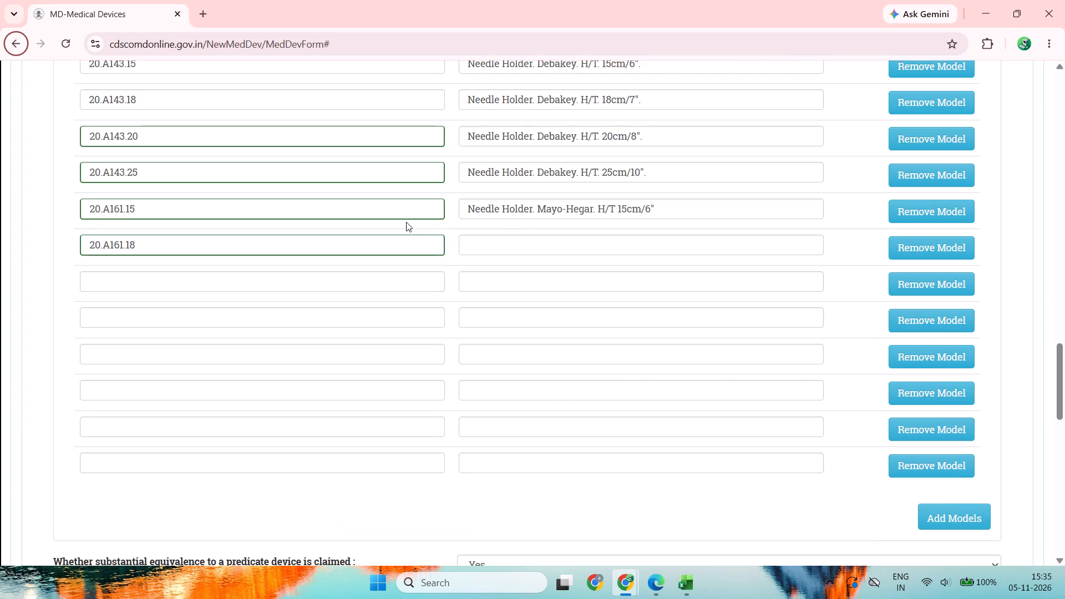
click(357, 245)
key(alt+Tab)
key(Tab)
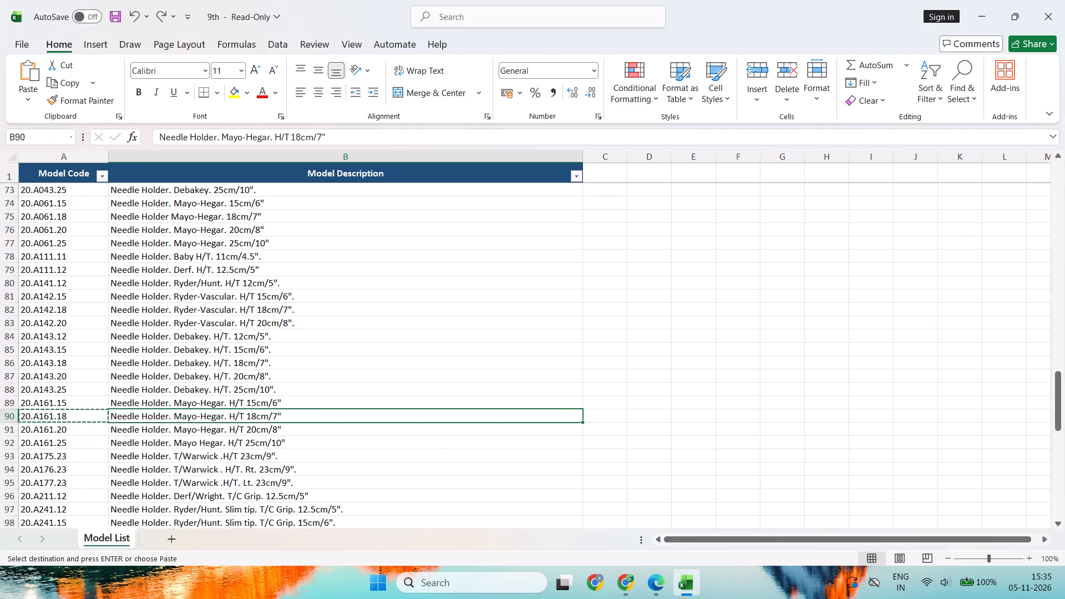
key(ctrl+c)
key(alt+Tab)
key(Tab)
key(ctrl+v)
Copy model 20.A161.20 with specification "Needle Holder. Mayo-Hegar. H/T 20cm/8"" from the Excel list into the next blank model row.
key(alt+Tab)
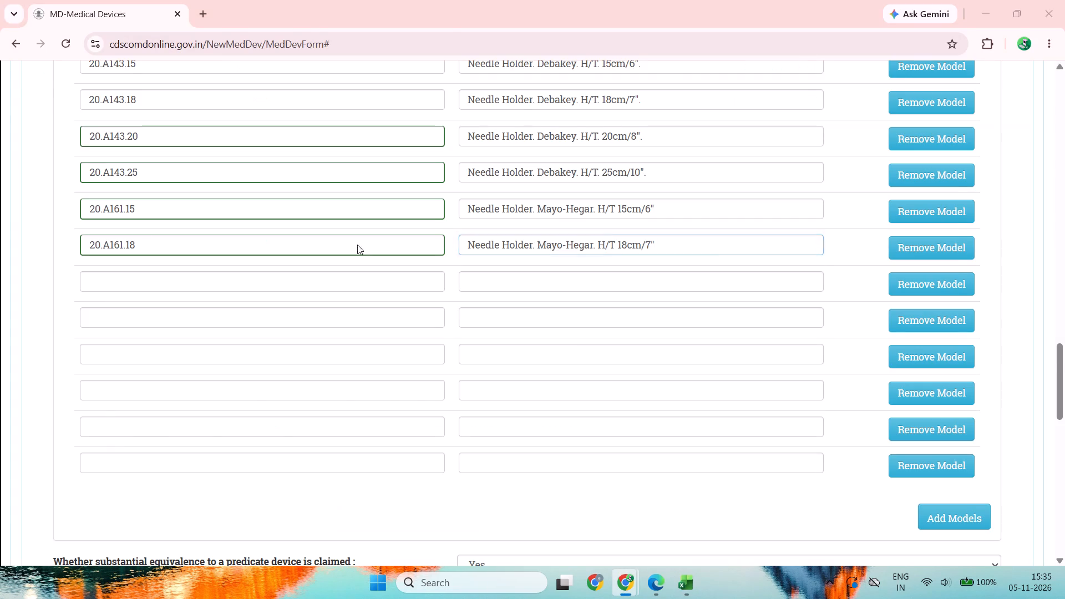
key(Down)
key(Left)
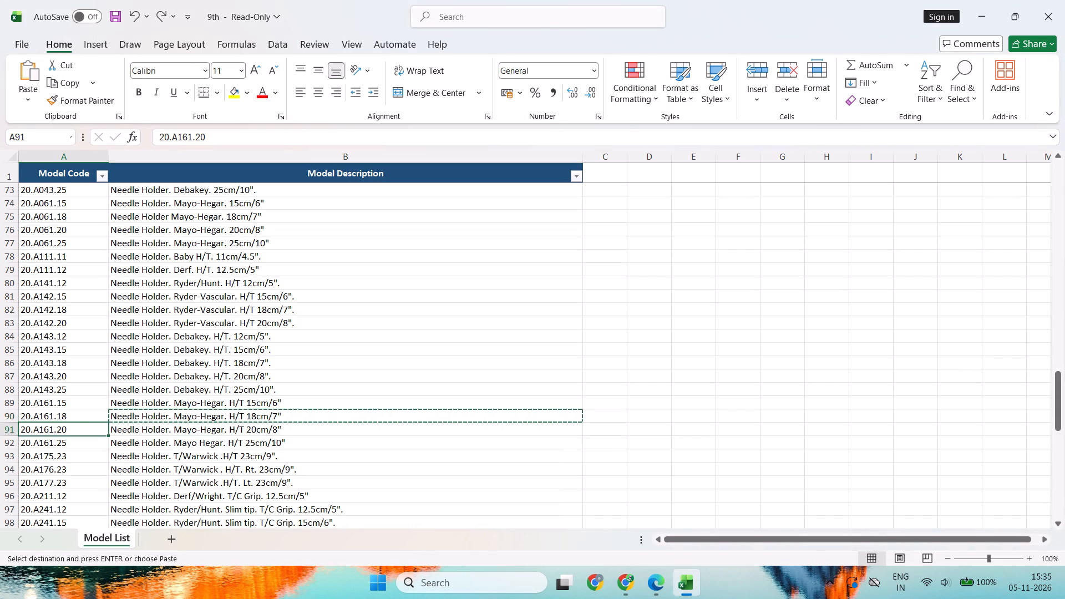
key(ctrl+c)
key(alt+Tab)
key(Tab)
key(Tab)
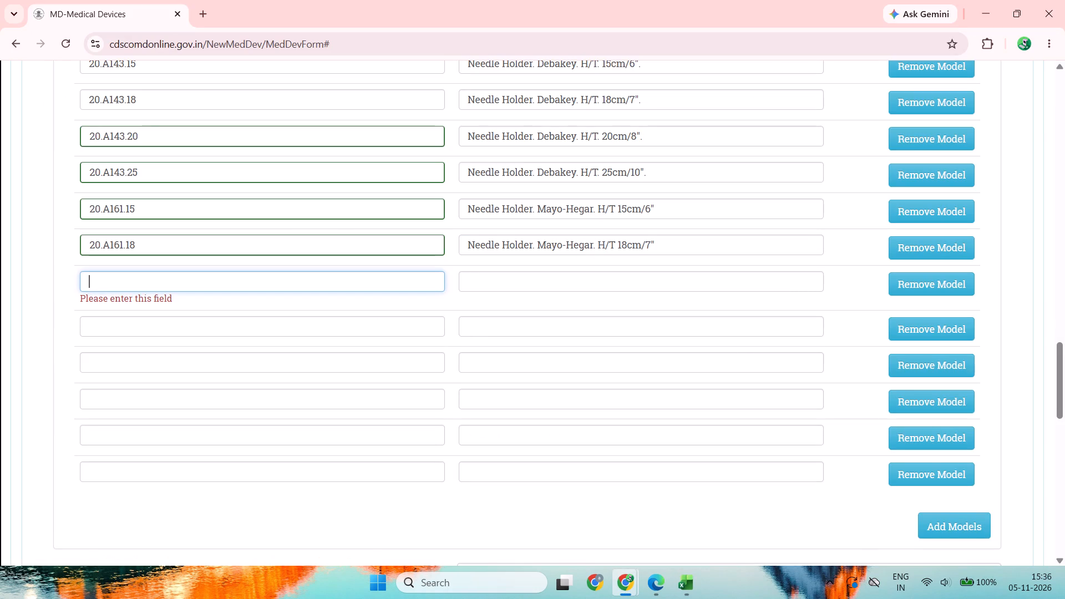
key(ctrl+v)
key(alt+Tab)
key(Tab)
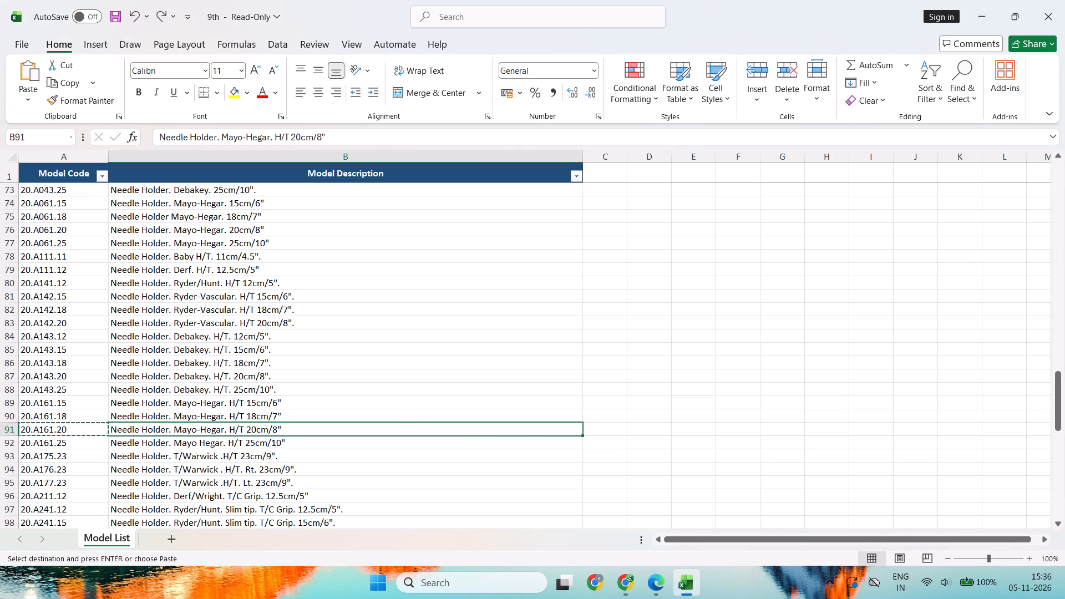
key(ctrl+c)
key(alt+Tab)
key(Tab)
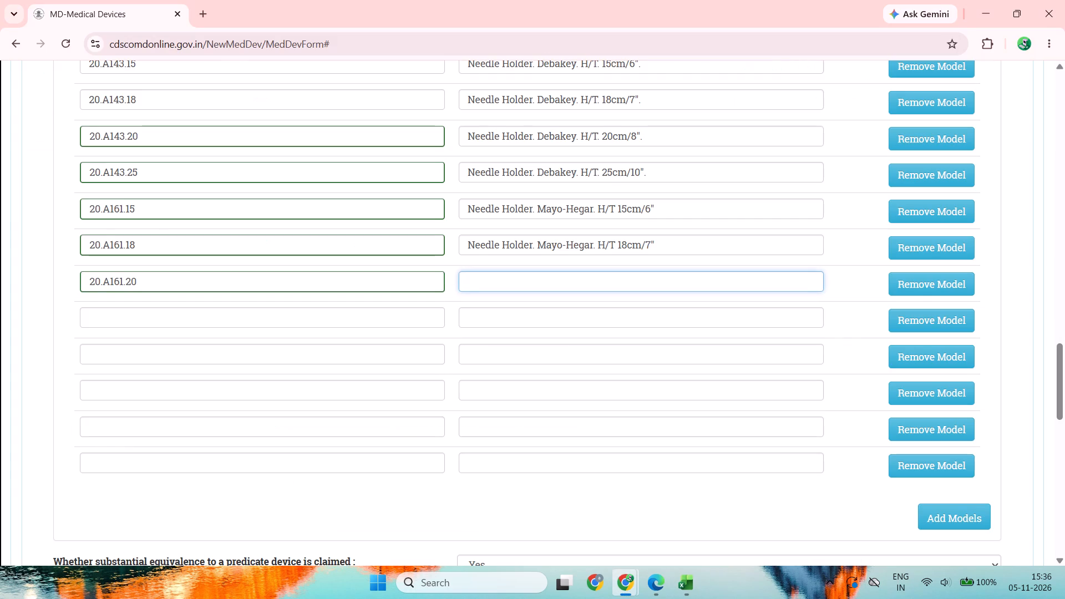
key(ctrl+v)
Copy model 20.A161.25 with specification "Needle Holder. Mayo Hegar. H/T 25cm/10"" from the Excel list into the next blank model row.
key(alt+Tab)
key(Down)
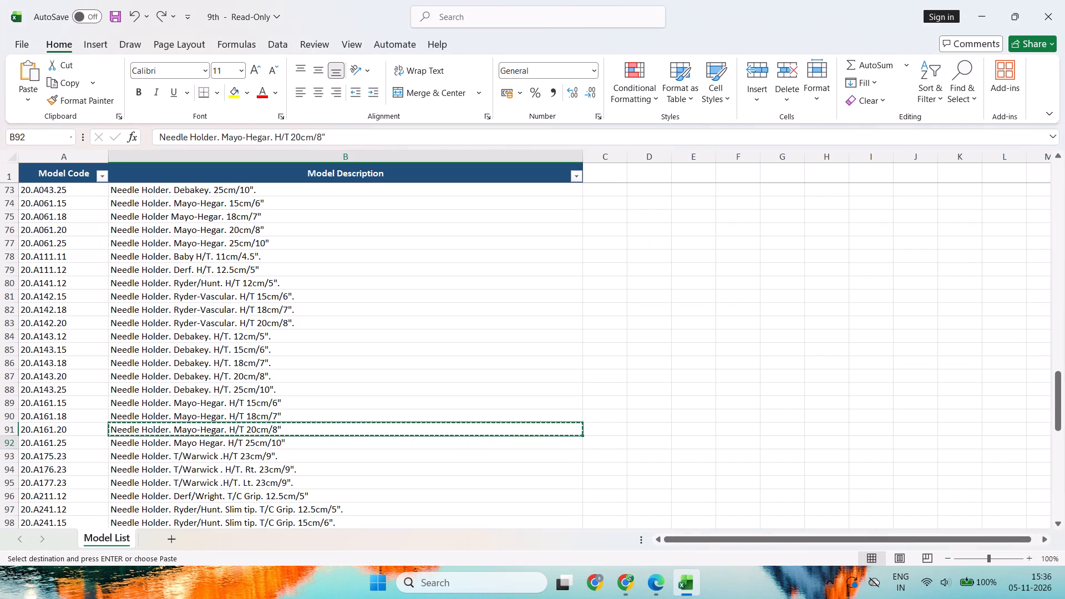
key(Left)
key(ctrl+c)
key(alt+Tab)
key(Tab)
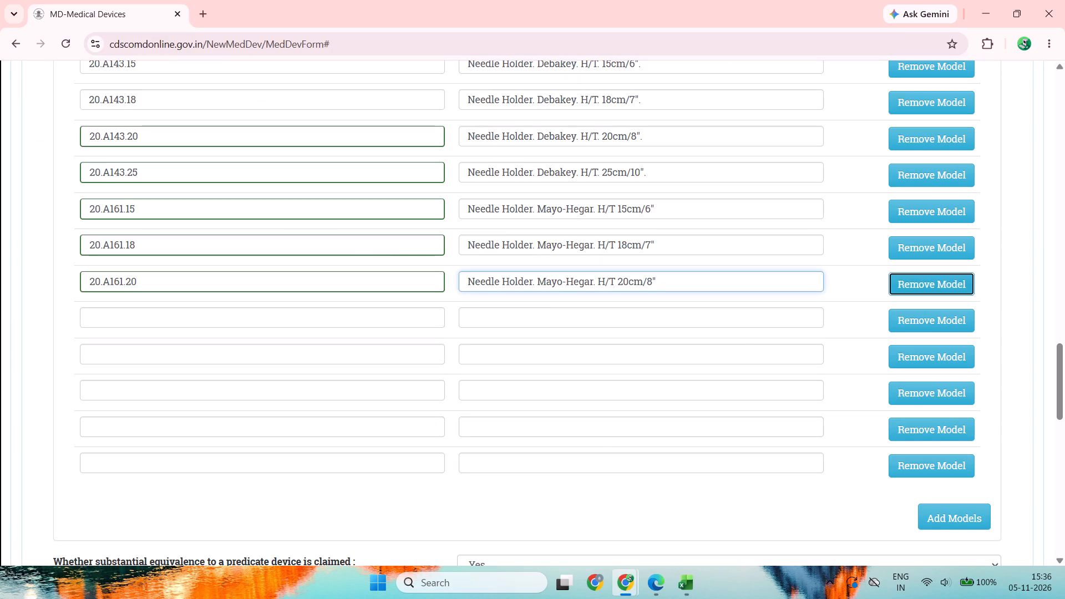
key(Tab)
key(ctrl+v)
key(alt+Tab)
key(Tab)
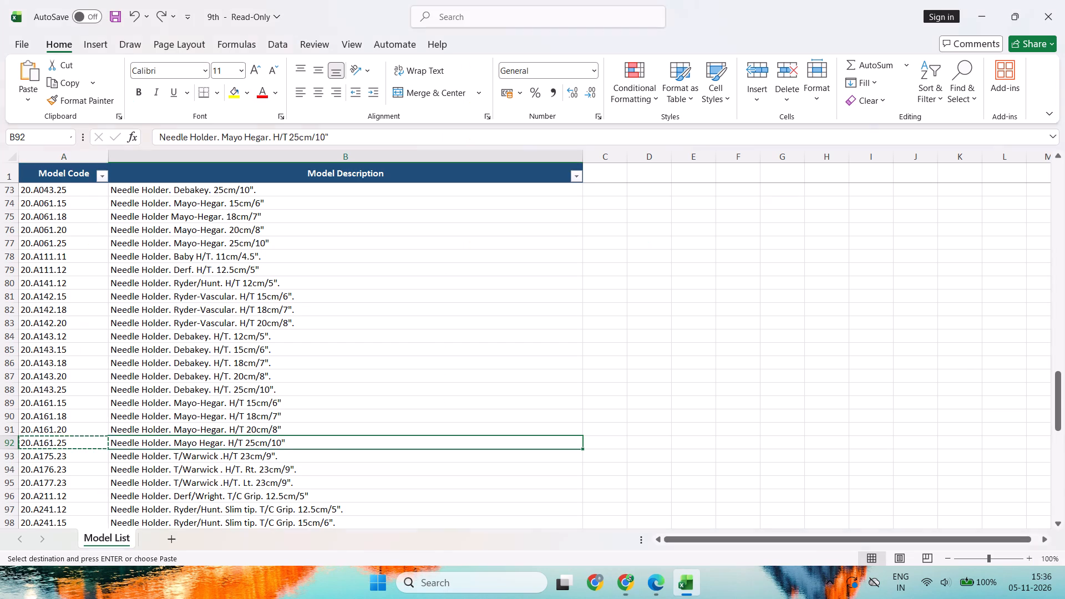
key(ctrl+c)
key(alt+Tab)
key(Tab)
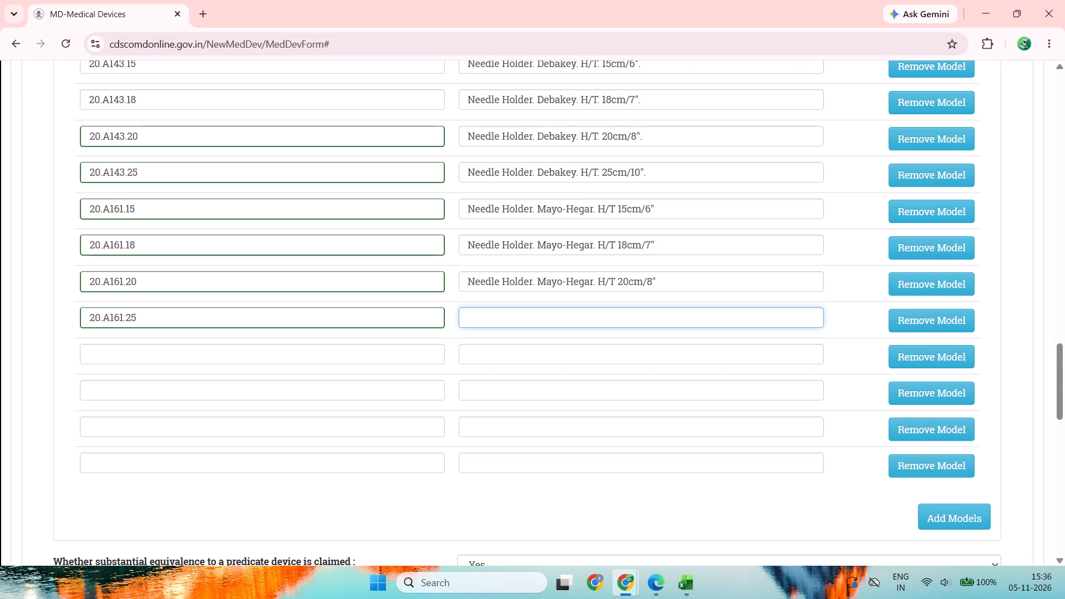
key(ctrl+c)
key(ctrl+v)
Copy model 20.A175.23 with specification "Needle Holder. T/Warwick .H/T 23cm/9"." from the Excel list into the next blank model row.
key(alt+Tab)
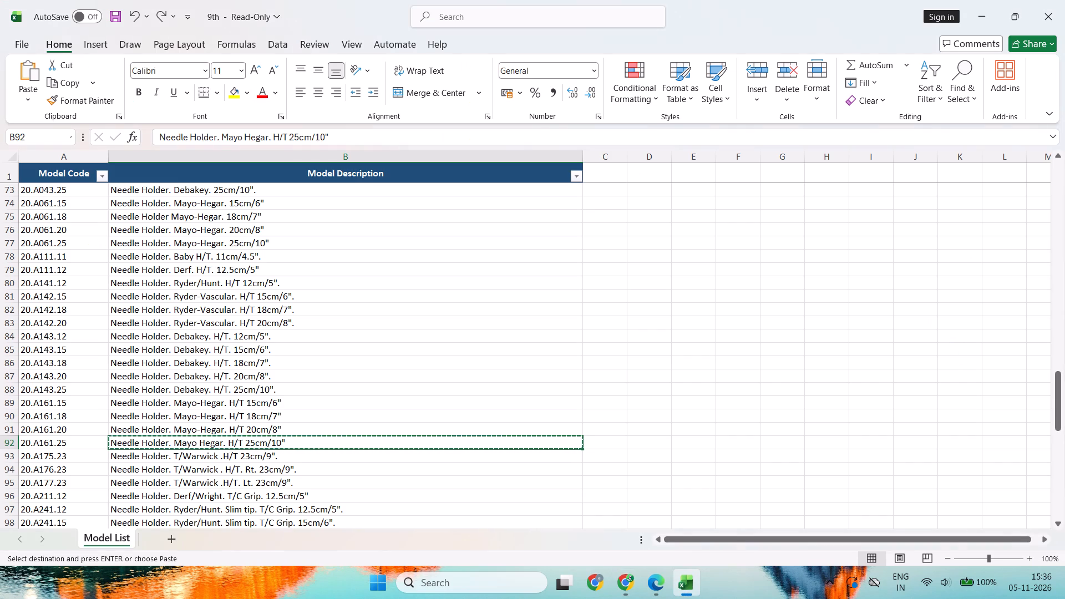
key(Down)
key(Left)
key(ctrl+c)
key(alt+Tab)
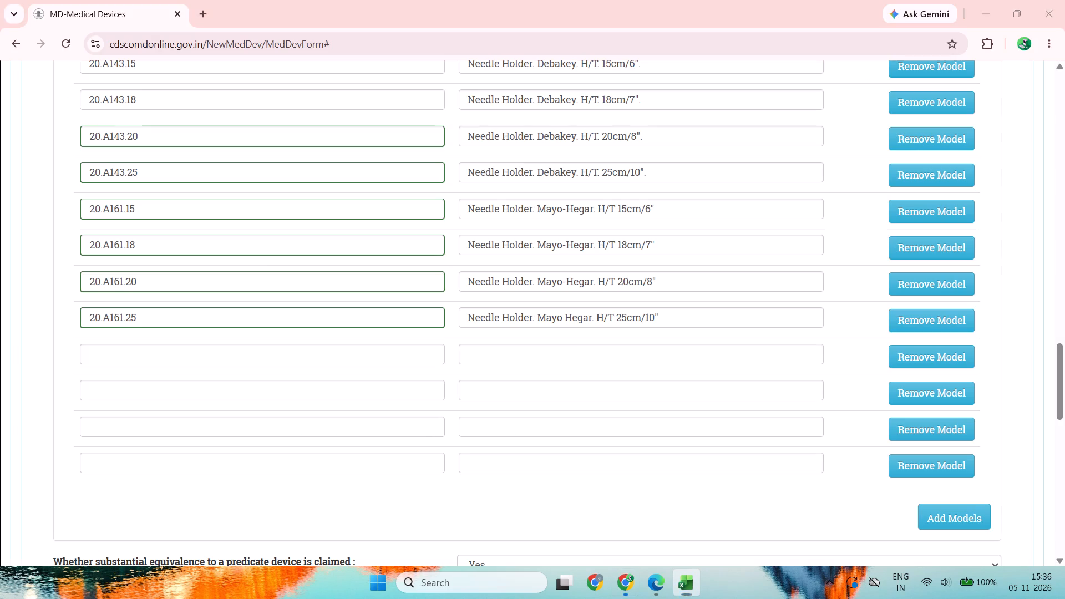
key(Tab)
key(Tab)
key(ctrl+c)
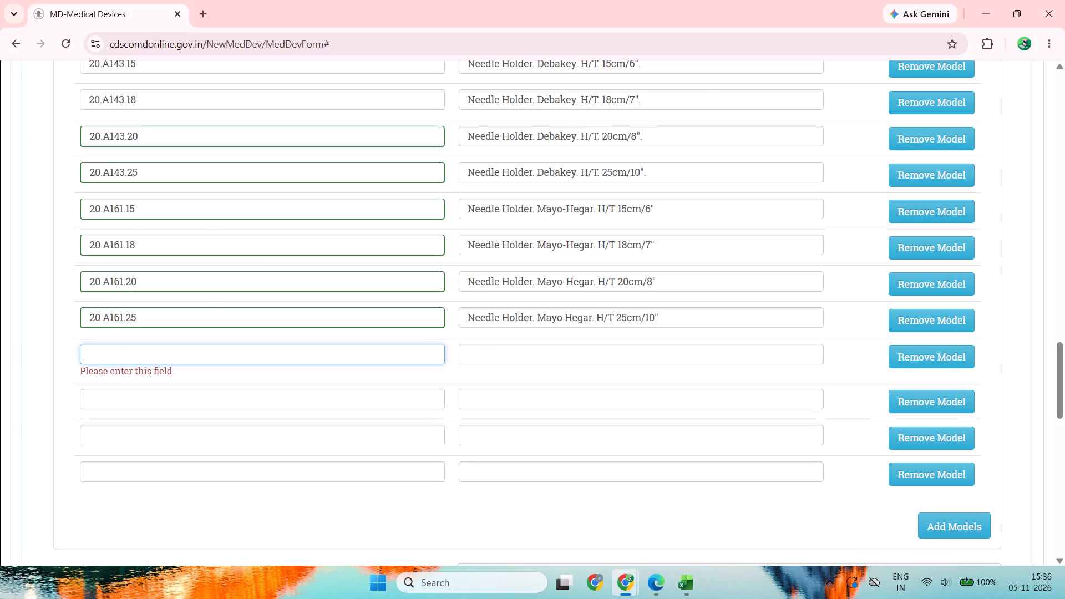
key(ctrl+v)
key(alt+Tab)
key(Tab)
key(ctrl+c)
key(ctrl+c)
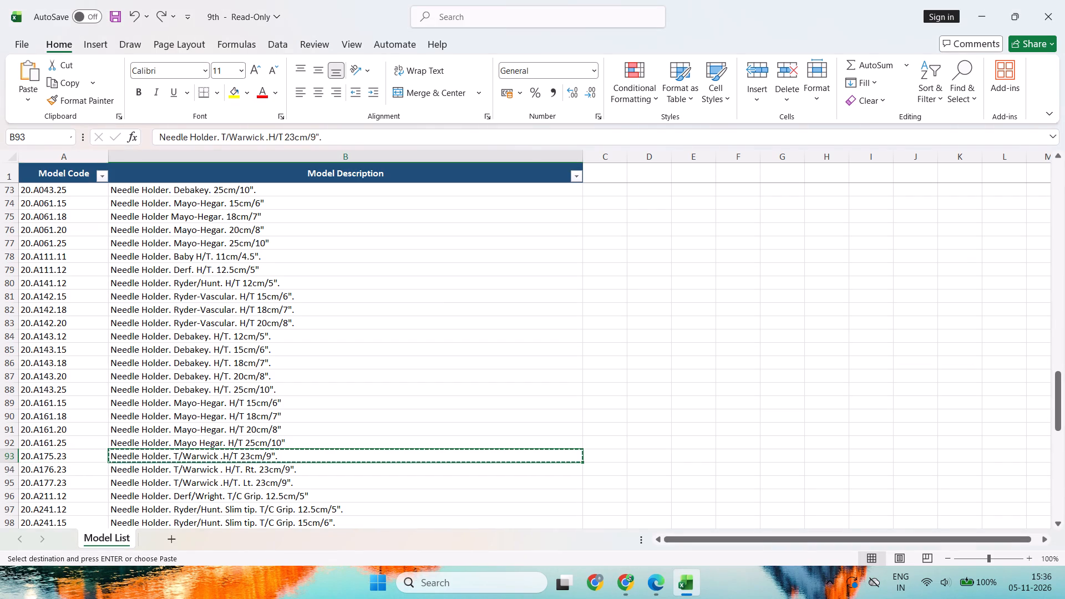
key(ctrl+c)
key(ctrl+c)
key(alt+Tab)
key(Tab)
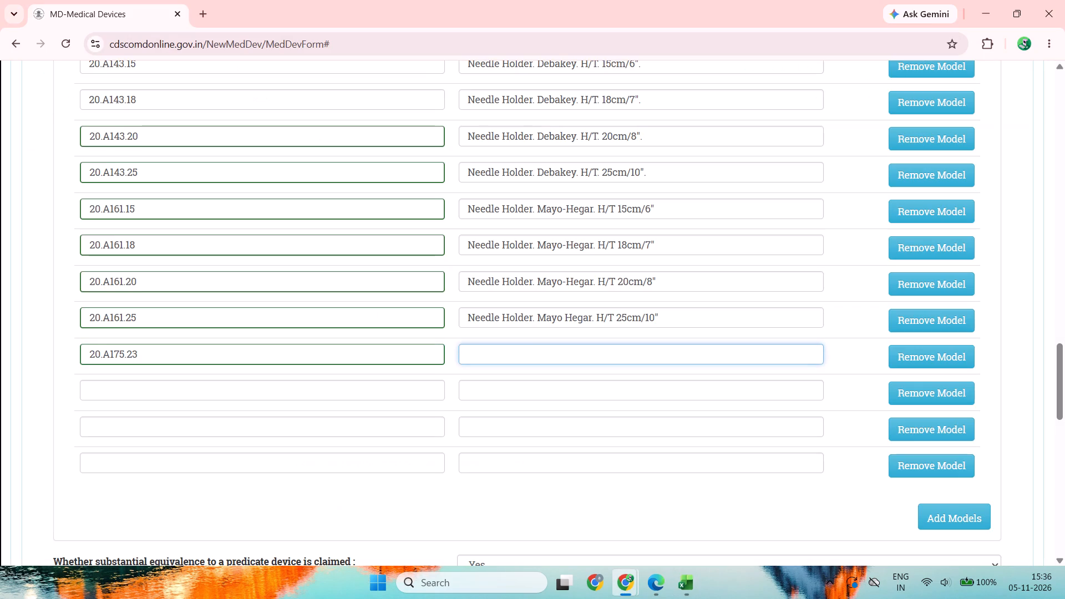
key(ctrl+v)
Copy model 20.A176.23 with specification "Needle Holder. T/Warwick . H/T. Rt. 23cm/9"." from the Excel list into the next blank model row.
key(Tab)
key(Tab)
key(alt+super+Tab)
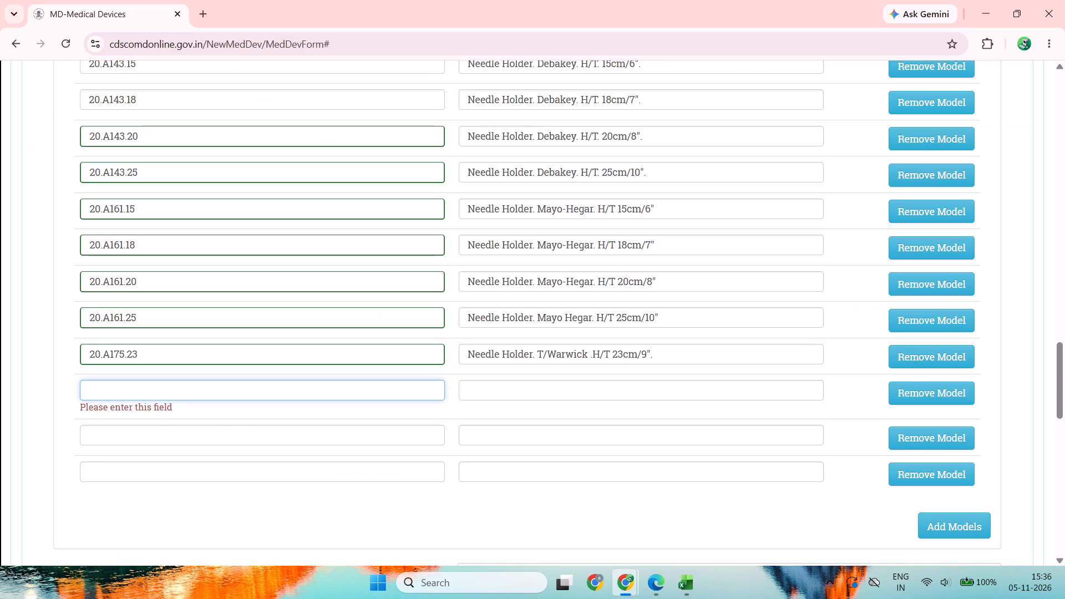
key(Down)
key(Left)
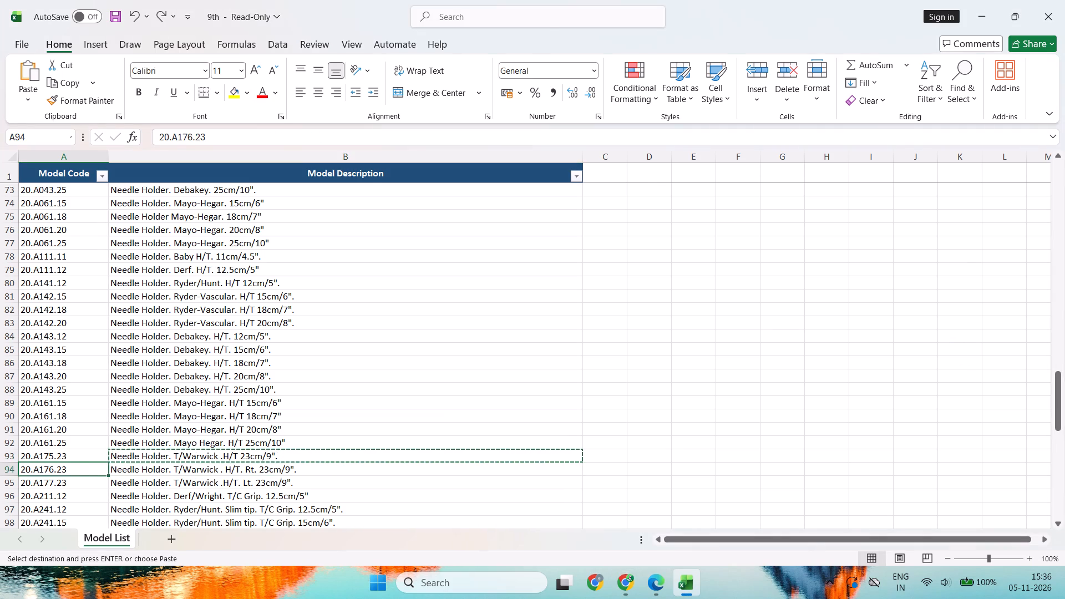
key(ctrl+c)
key(alt+Tab)
key(ctrl+v)
key(alt+Tab)
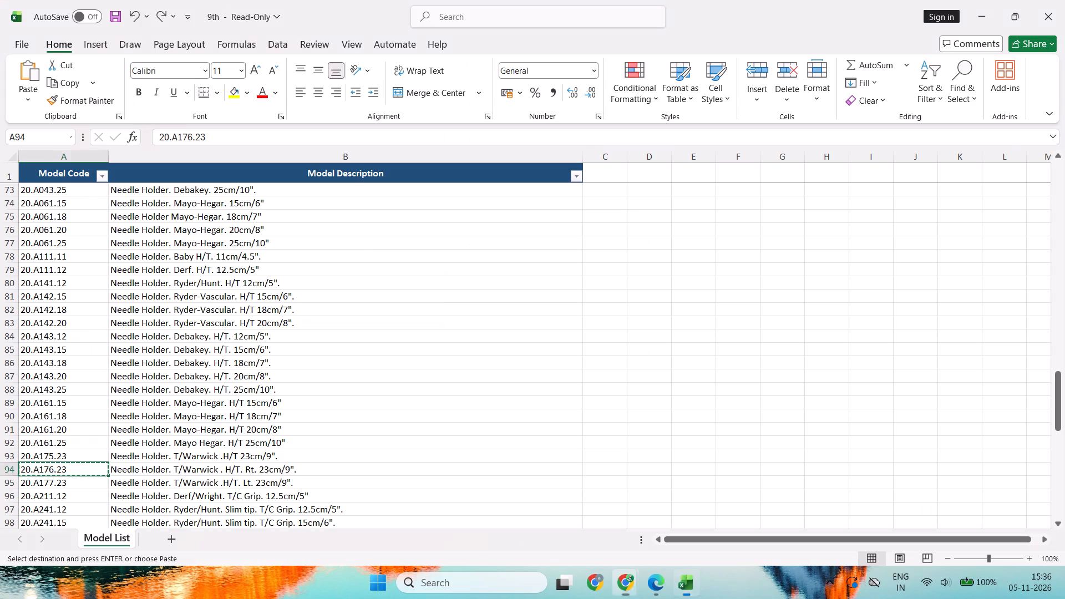
key(Tab)
key(ctrl+c)
key(alt+Tab)
key(Tab)
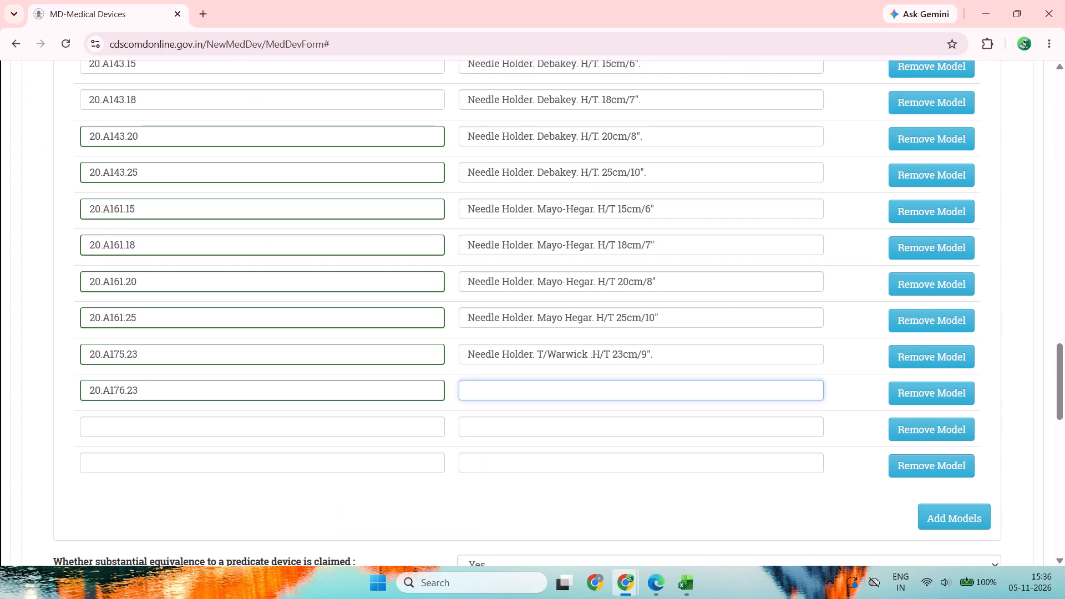
key(ctrl+v)
Copy model 20.A177.23 with specification "Needle Holder. T/Warwick .H/T. Lt. 23cm/9"." from the Excel list into the next blank model row.
key(alt+Tab)
key(Tab)
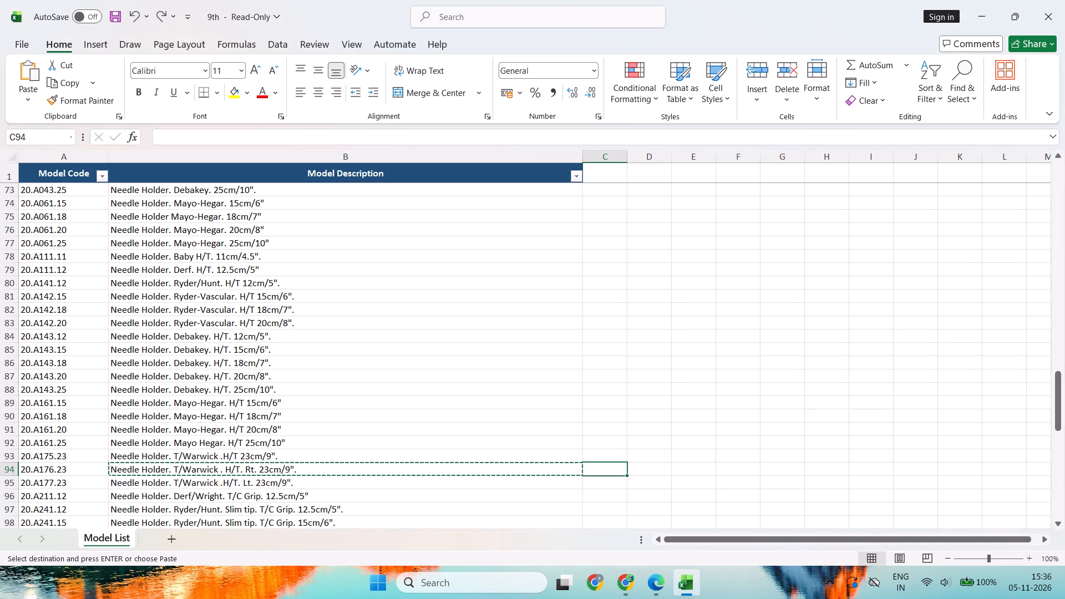
key(Down)
key(Left)
key(Left)
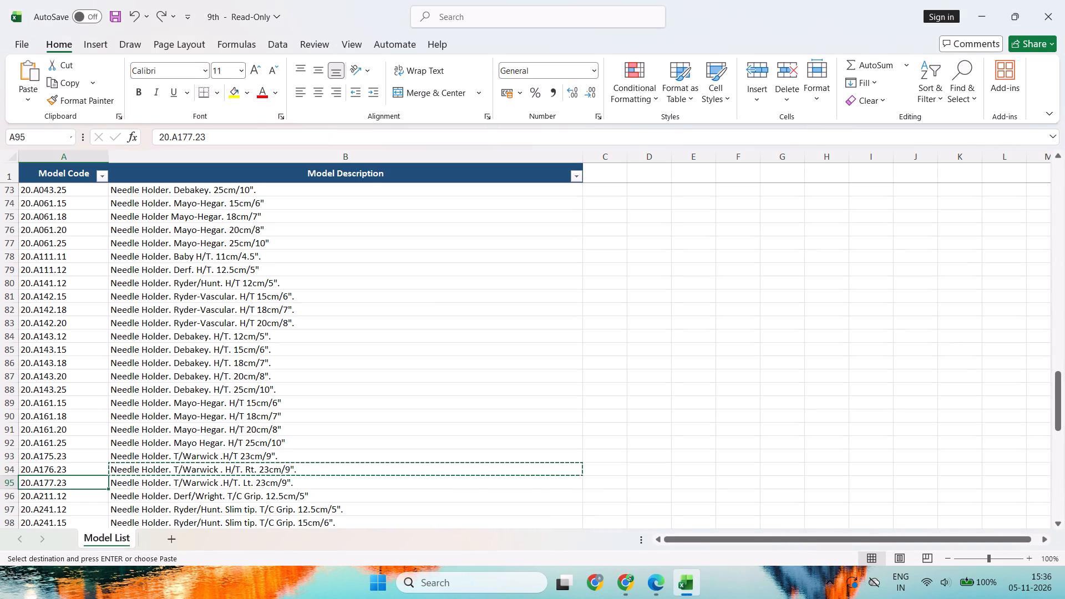
key(ctrl+c)
key(alt+Tab)
key(alt+Tab)
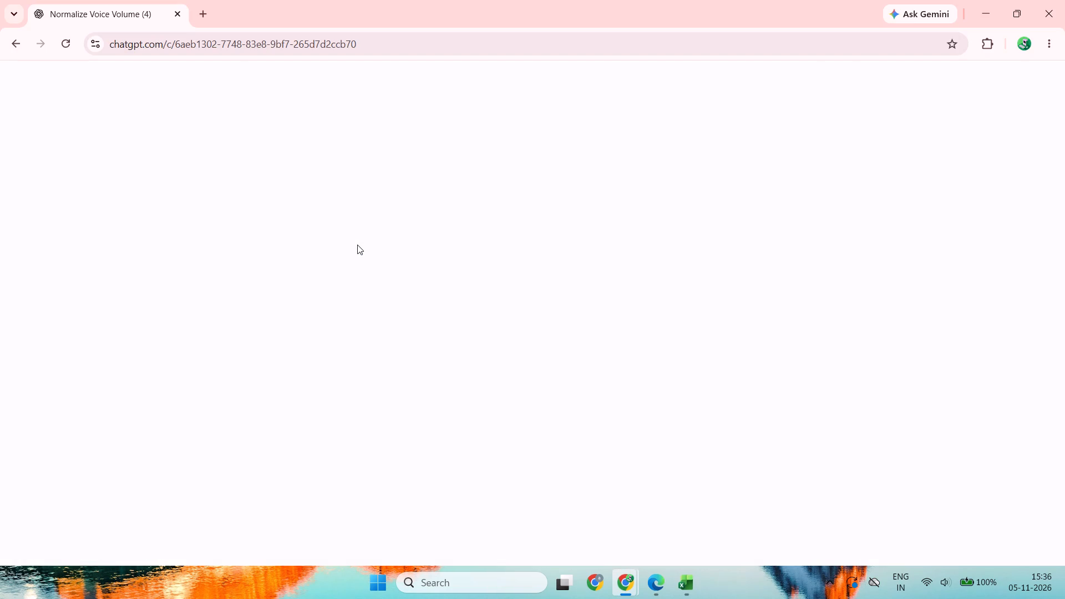
key(alt+Tab)
key(alt+Tab)
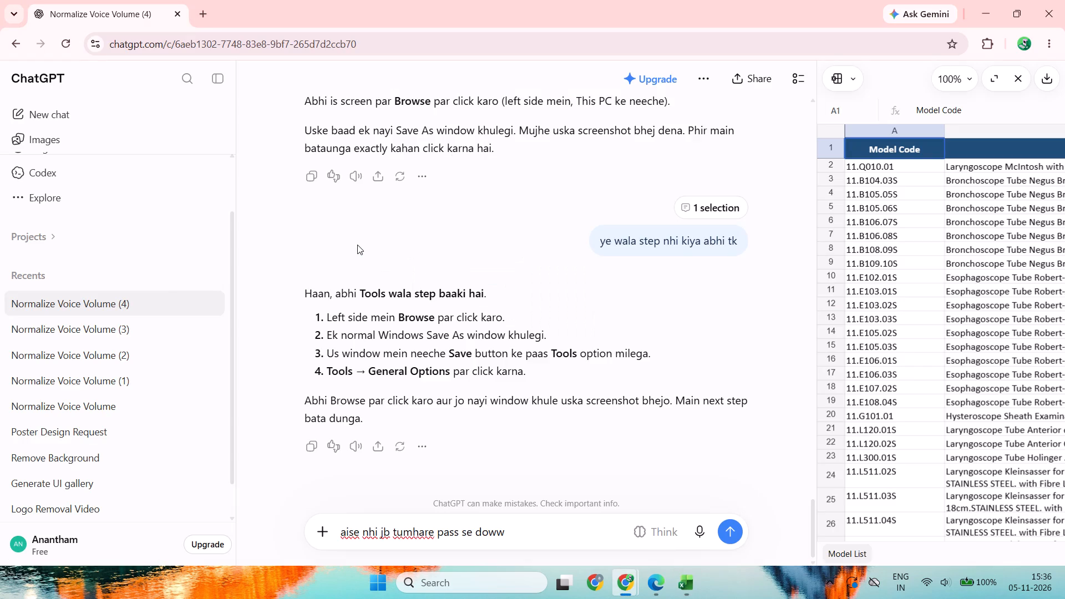
key(alt+Tab)
key(alt+Tab)
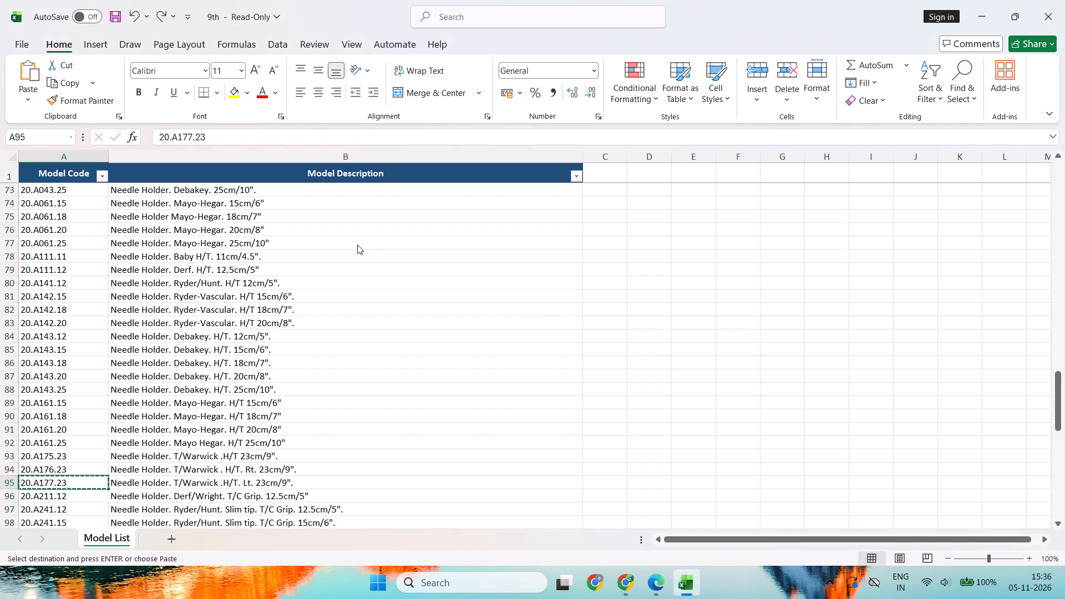
key(alt+Tab)
key(Tab)
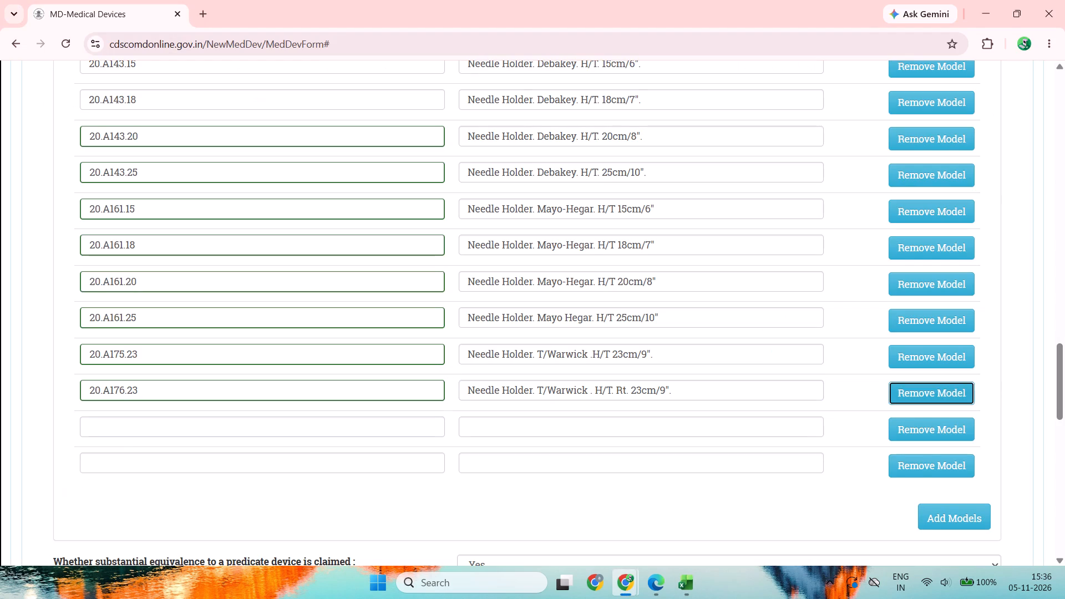
key(Tab)
key(ctrl+v)
key(alt+Tab)
key(Tab)
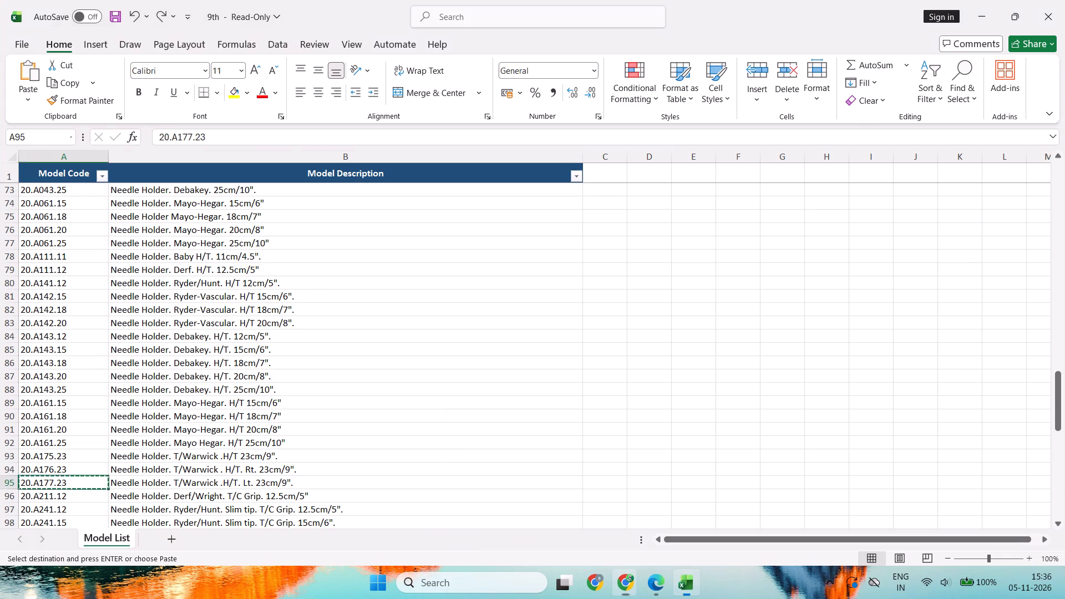
key(ctrl+c)
key(alt+Tab)
key(Tab)
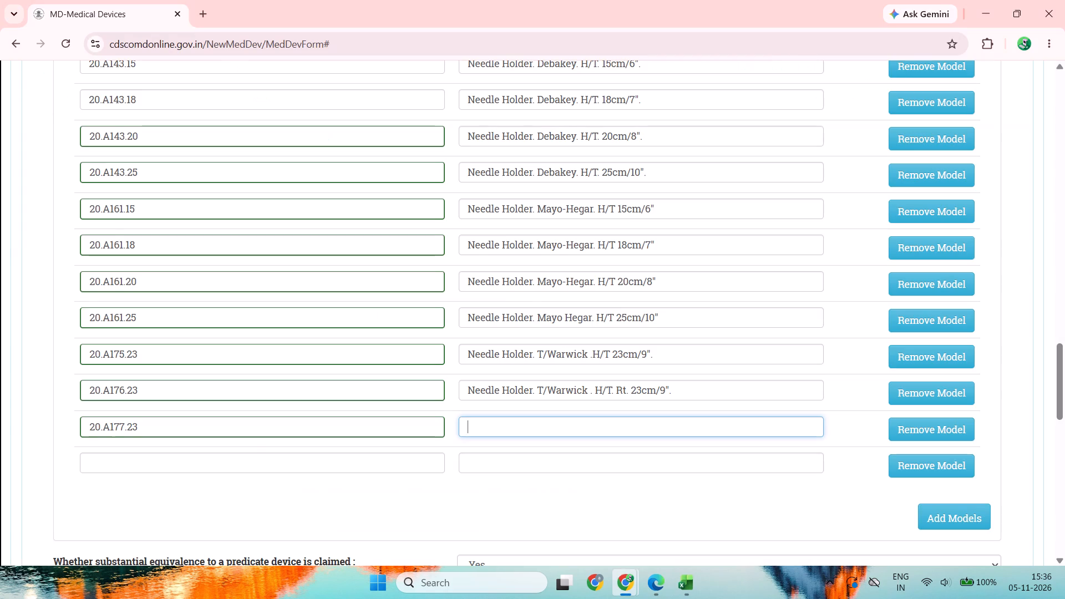
key(ctrl+v)
key(ctrl+v)
Copy model 20.A211.12 with specification "Needle Holder. Derf/Wright. T/C Grip. 12.5cm/5"" from the Excel list into the last blank model row.
key(alt+Tab)
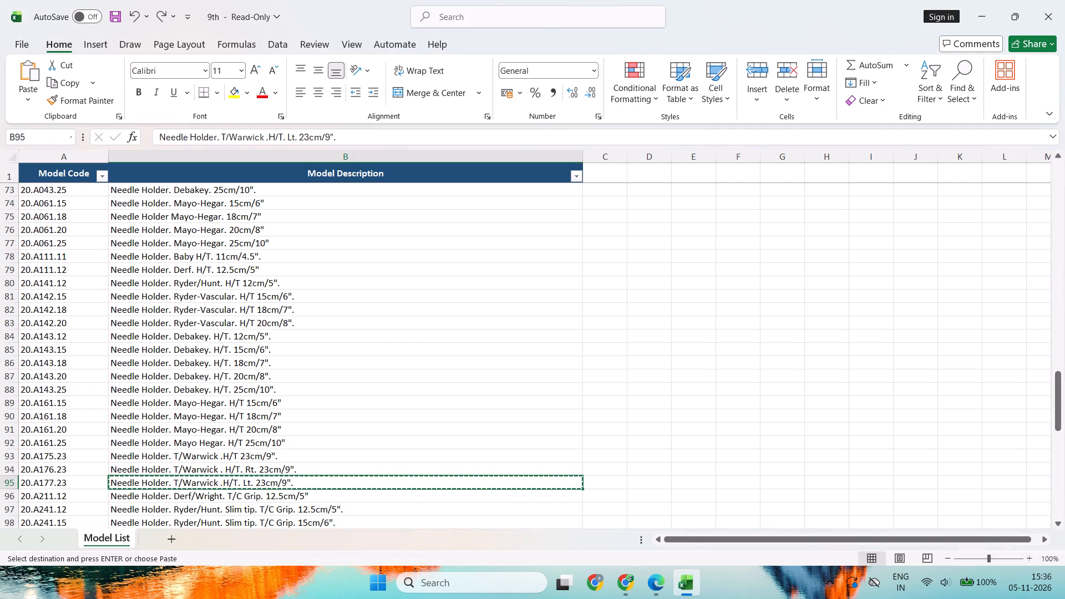
key(Down)
key(Left)
key(ctrl+c)
key(alt+Tab)
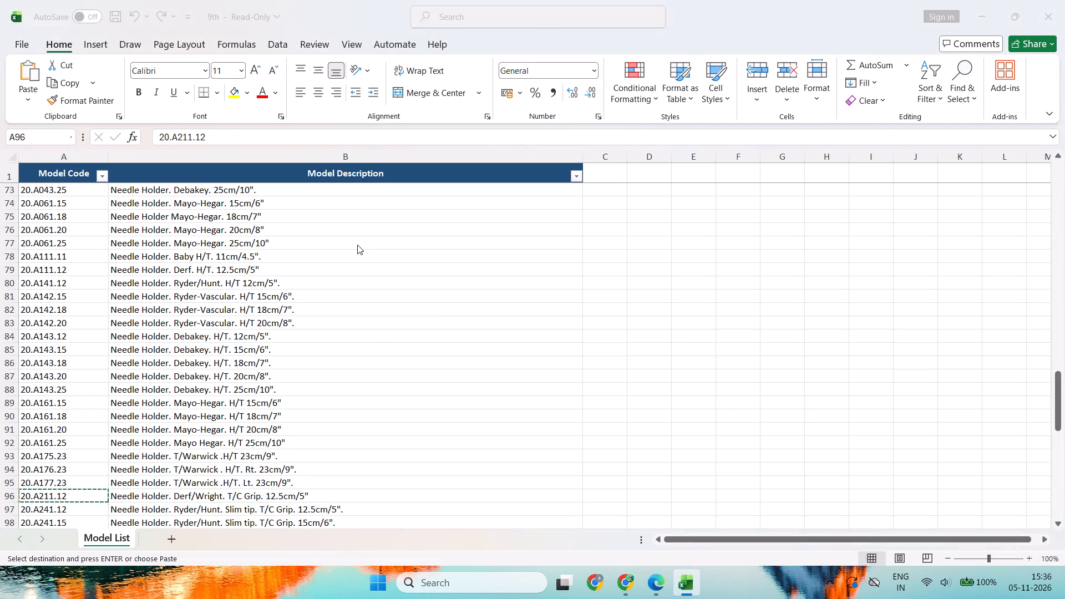
key(Tab)
key(Tab)
key(ctrl+v)
key(alt+Tab)
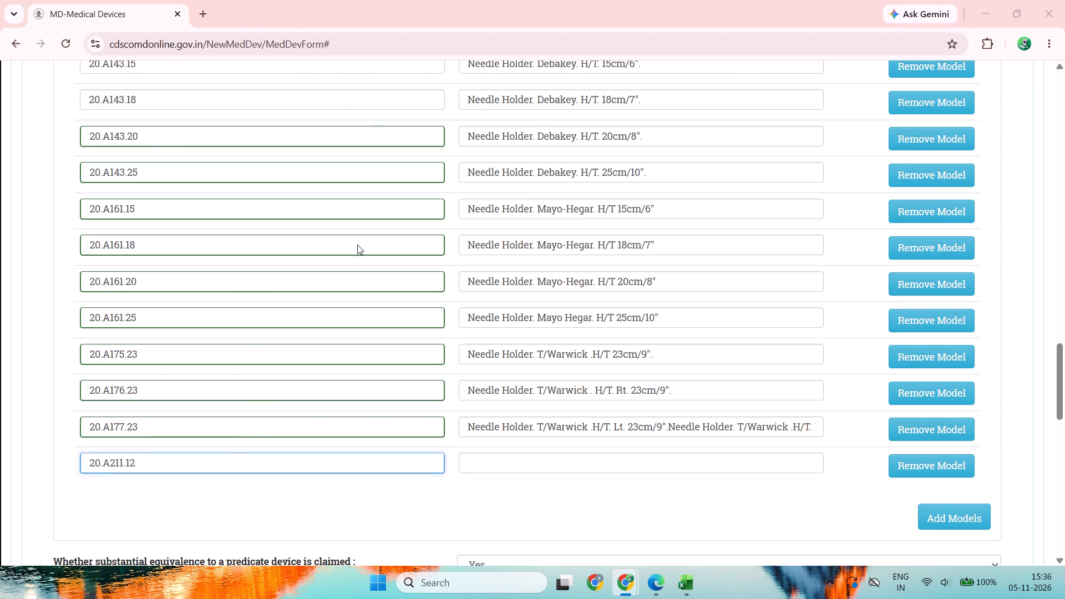
key(Tab)
key(ctrl+c)
key(alt+q)
key(alt+Tab)
key(Tab)
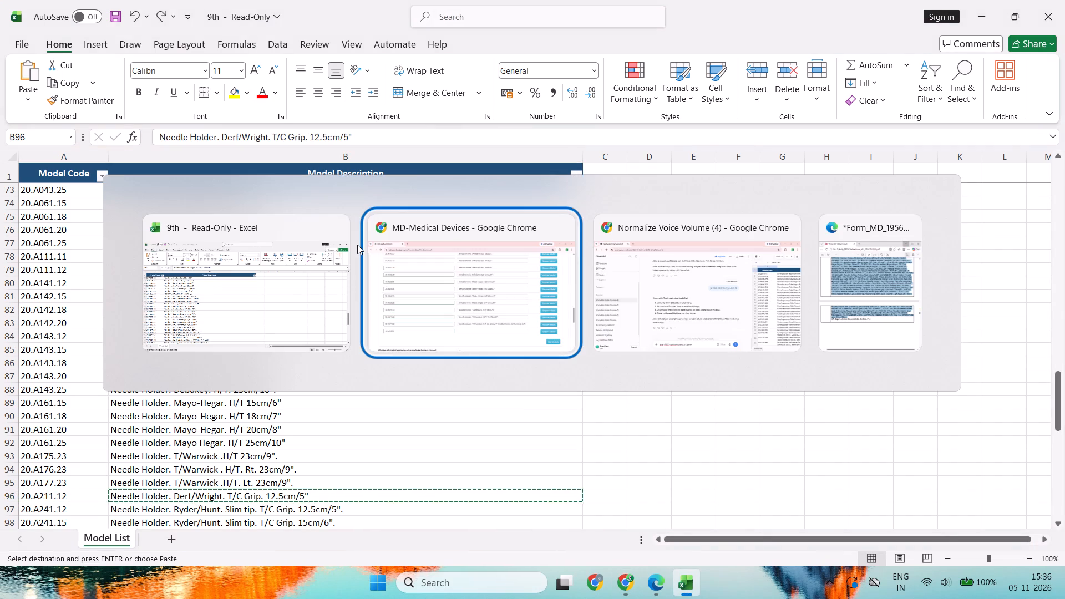
key(Return)
key(Tab)
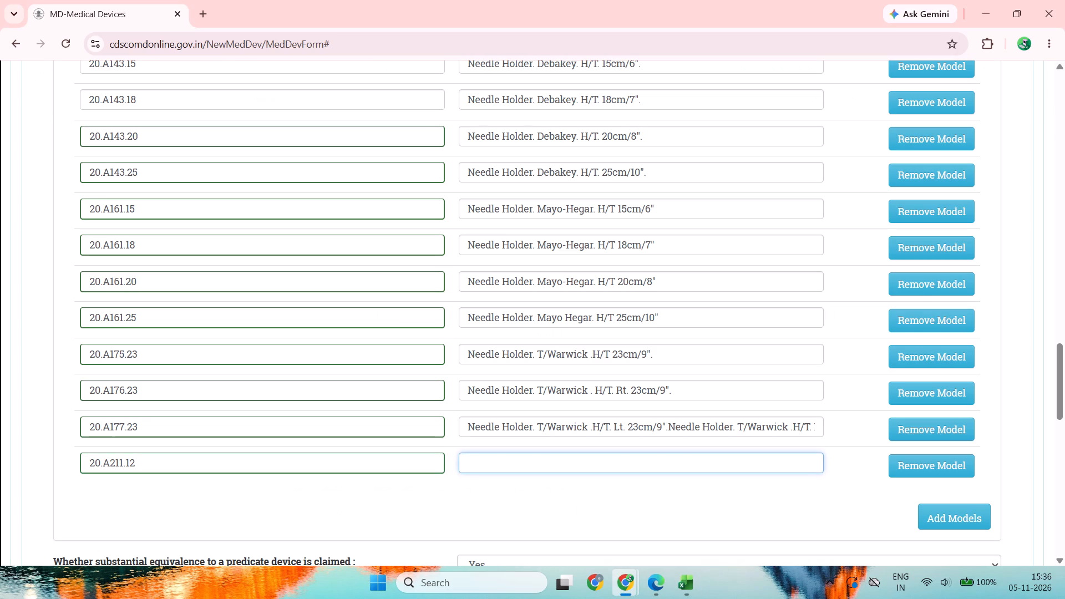
key(ctrl+v)
Save the modified Needle Holders device details with the added models.
scroll(516, 154, down, 4)
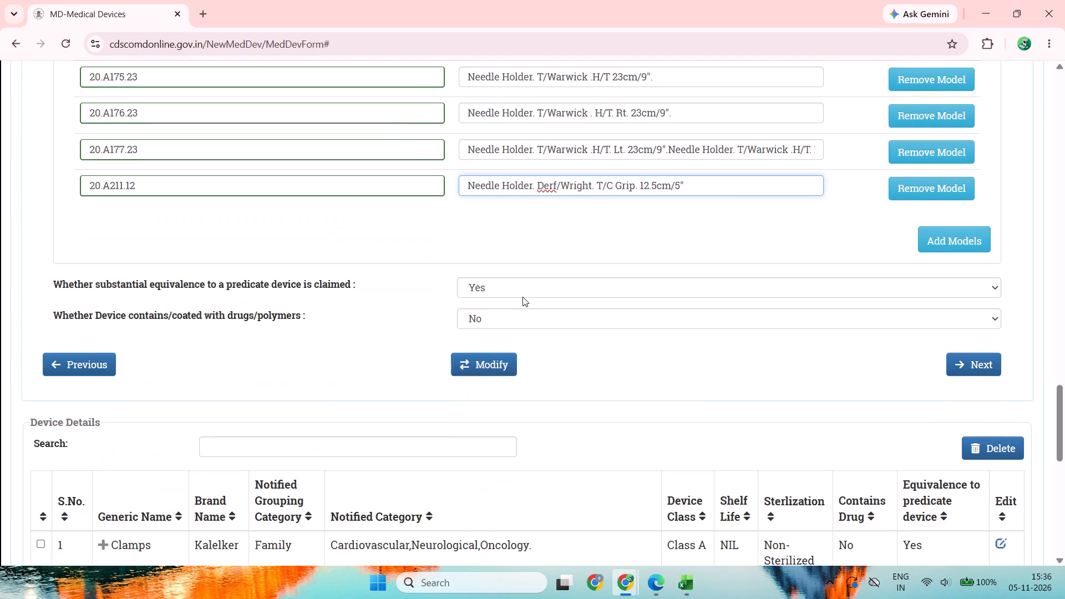
click(468, 369)
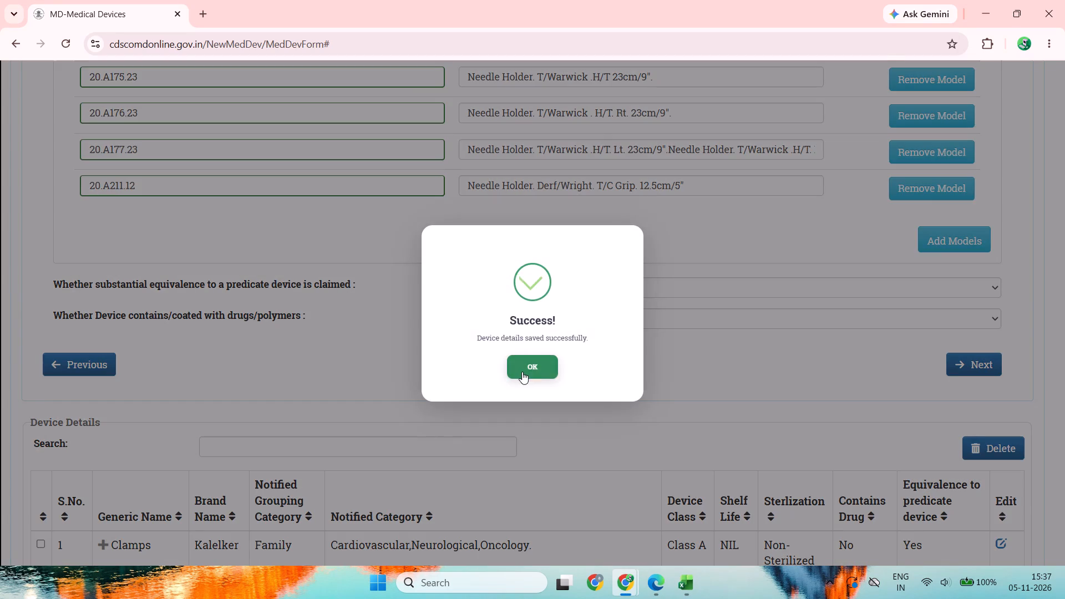
click(526, 369)
Reopen the Needle Holders entry from the device details table for editing and expand its Models section.
scroll(536, 306, down, 8)
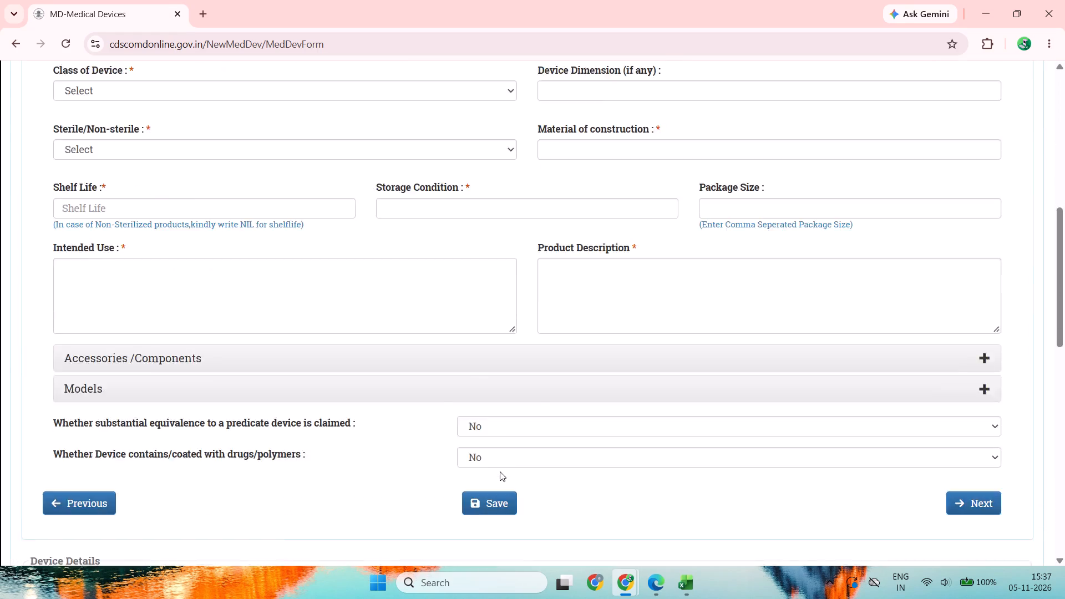
scroll(500, 471, down, 12)
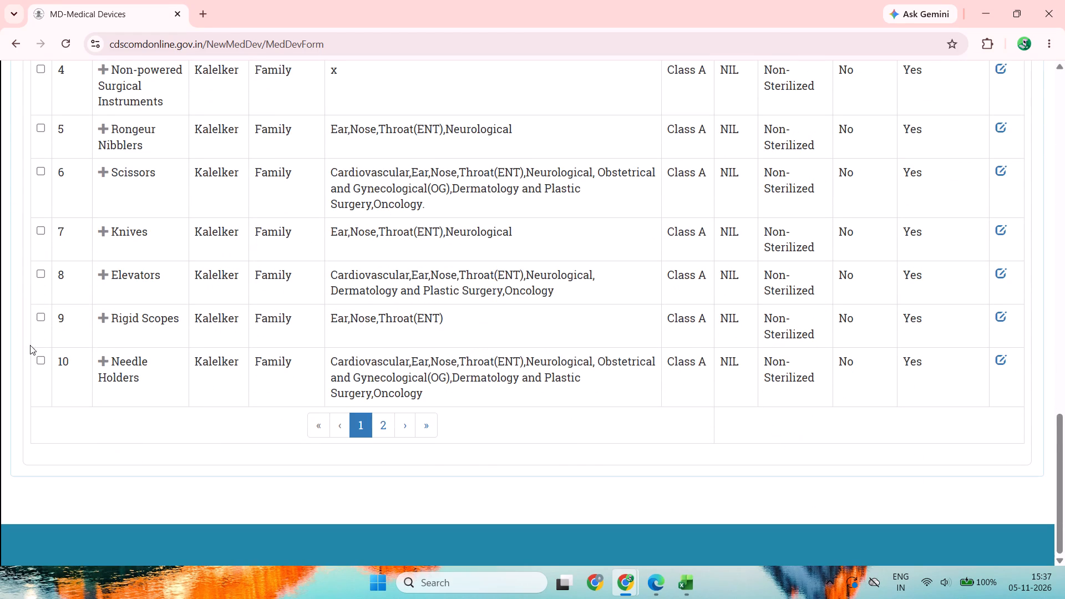
click(36, 361)
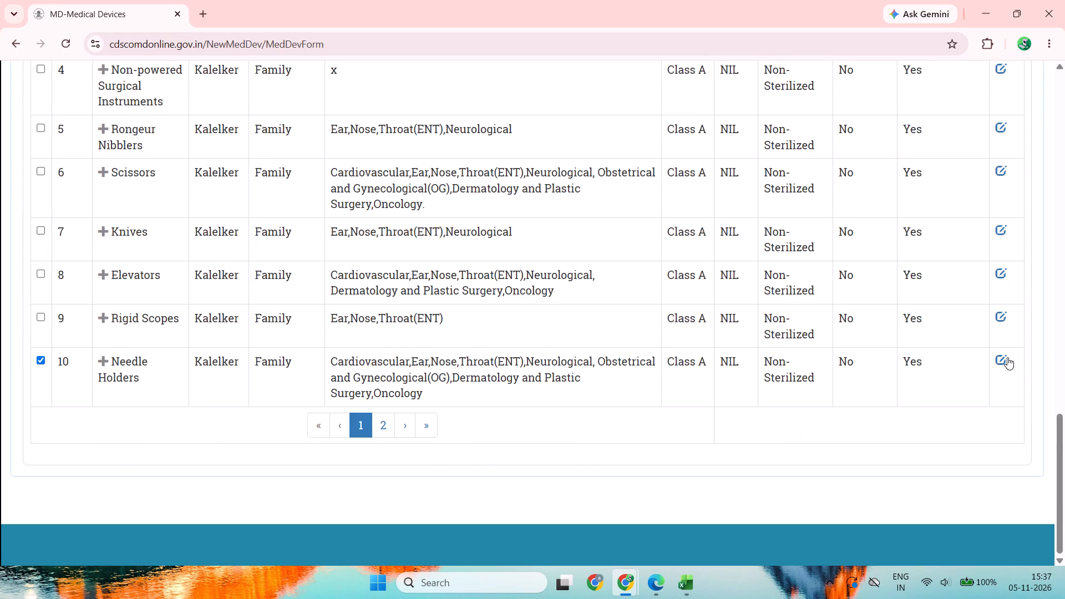
click(1007, 358)
click(990, 403)
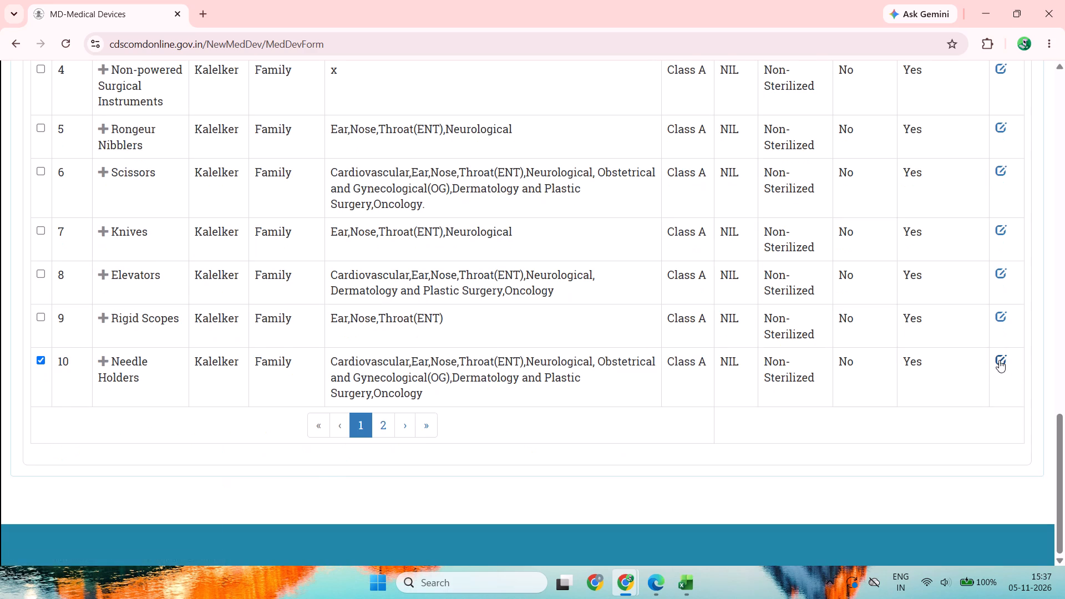
click(999, 360)
scroll(949, 453, down, 7)
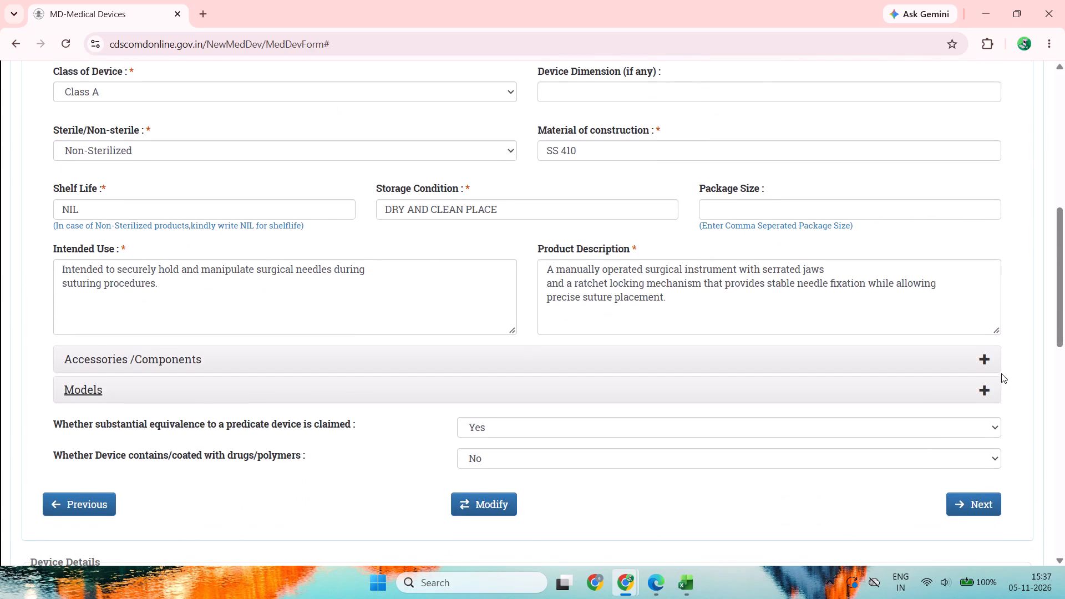
scroll(982, 393, down, 1)
click(981, 394)
click(987, 322)
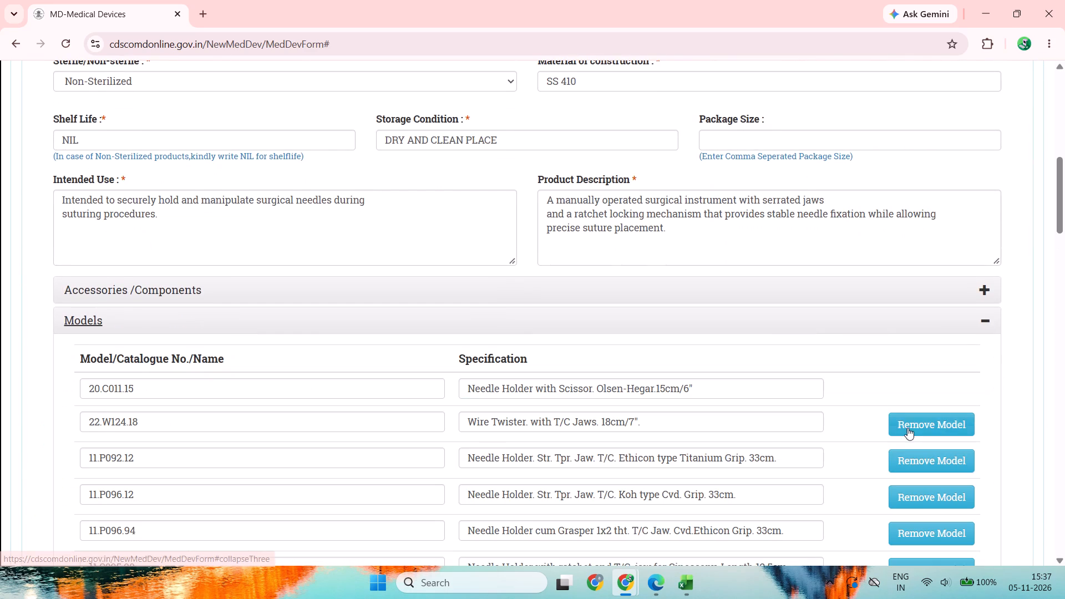
Add ten blank model rows below model 20.A211.12 in the Needle Holders device.
scroll(638, 452, down, 20)
scroll(638, 452, down, 6)
scroll(750, 401, up, 4)
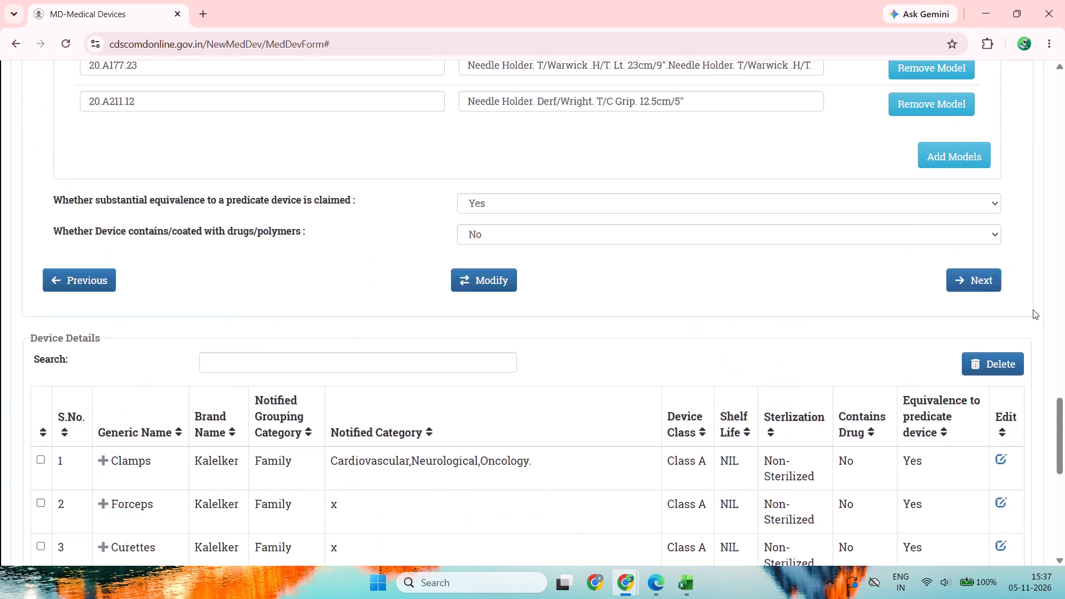
click(938, 215)
key(Return)
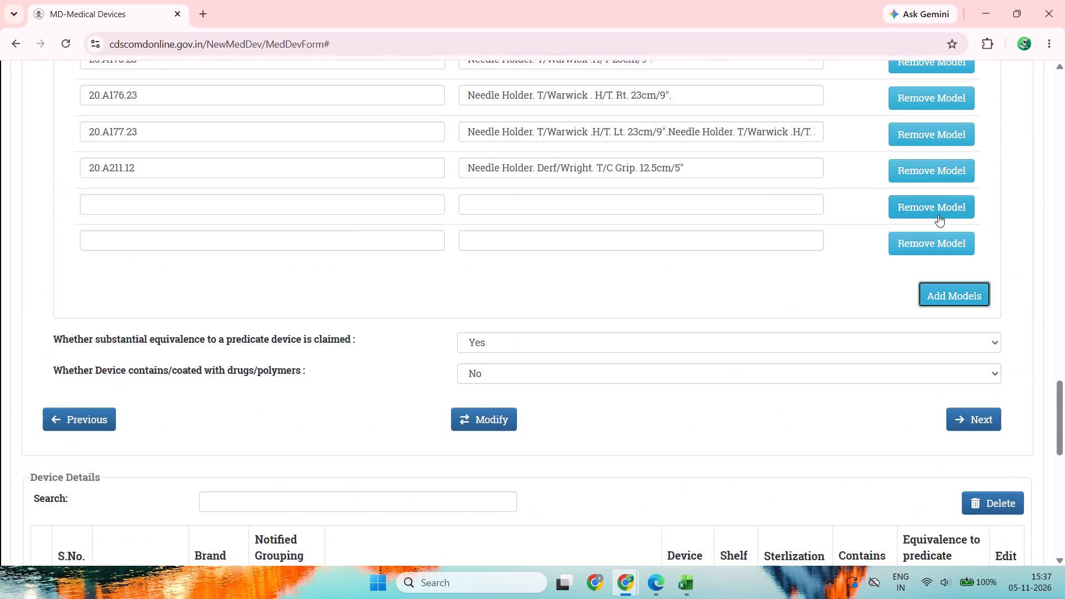
key(Return)
key(Return)
key(Return)
key(Return)
key(Return)
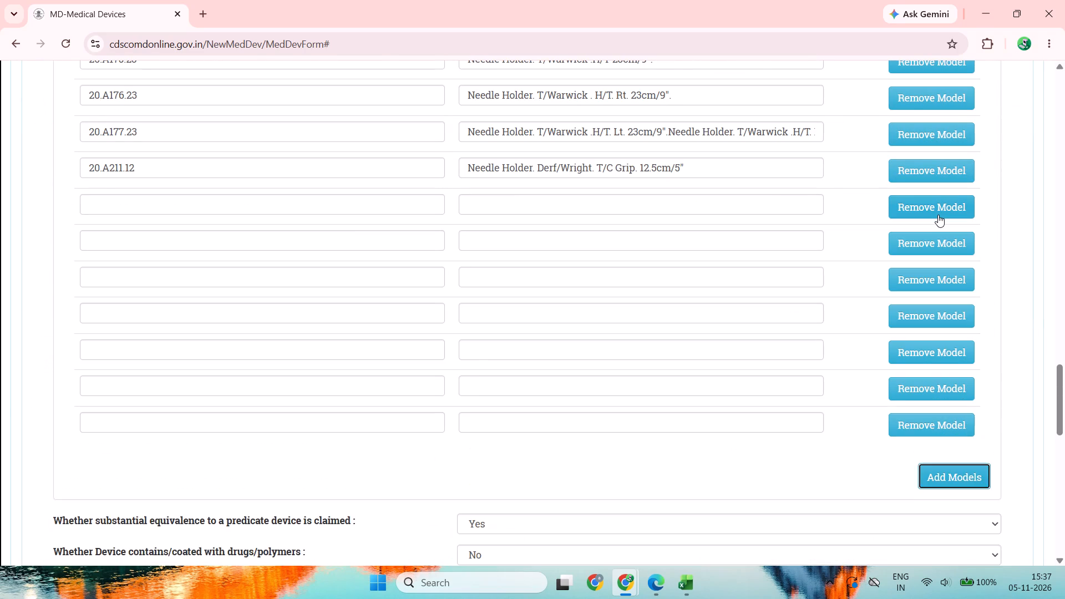
key(Return)
key(Return)
key(Return)
Copy model 20.A241.12 with specification "Needle Holder. Ryder/Hunt. Slim tip. T/C Grip. 12.5cm/5"." from the Excel list into the first blank model row.
scroll(8, 1, down, 2)
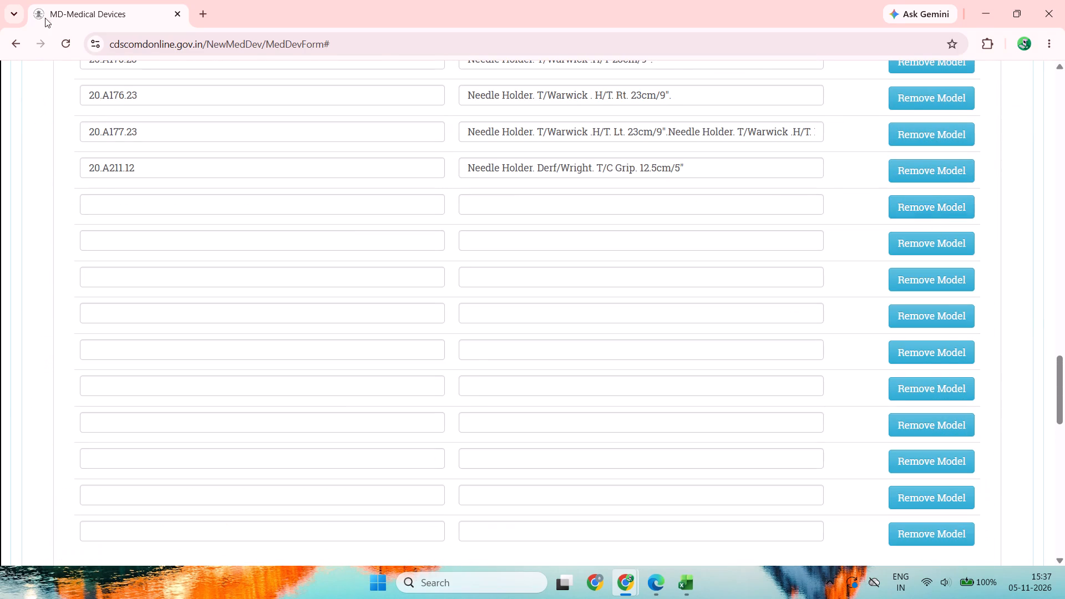
scroll(128, 204, down, 1)
click(120, 144)
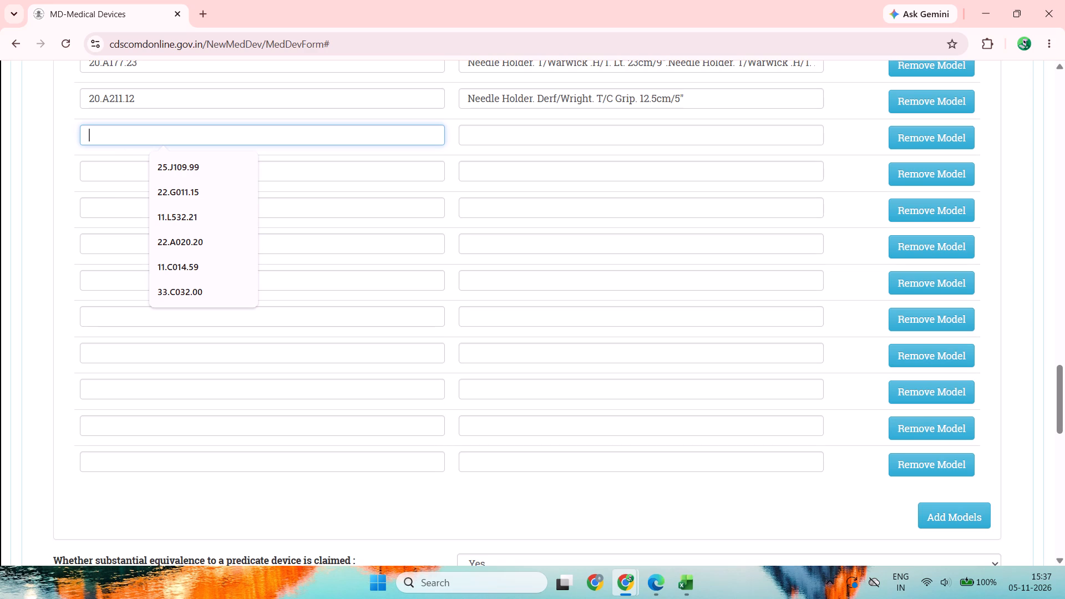
key(alt+Tab)
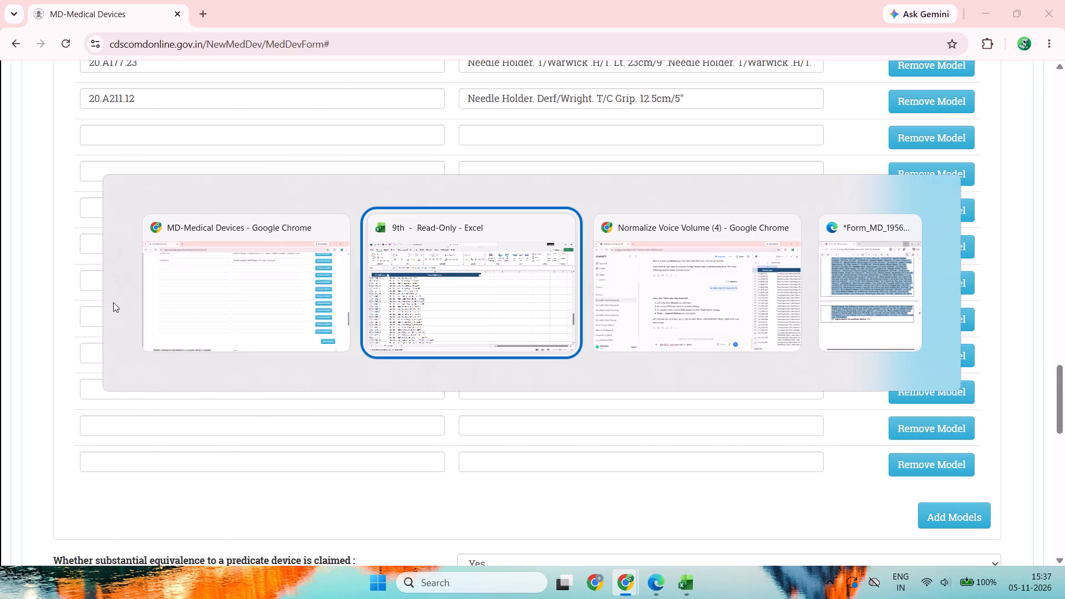
key(alt+Tab)
key(alt+Tab)
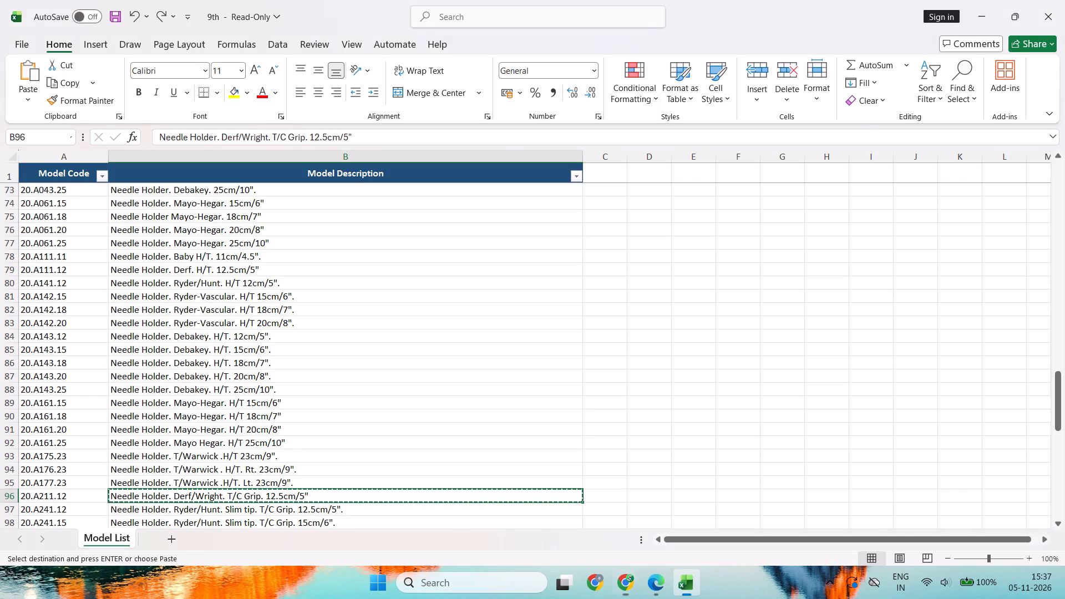
key(alt+Tab)
key(alt+Tab)
scroll(181, 417, down, 9)
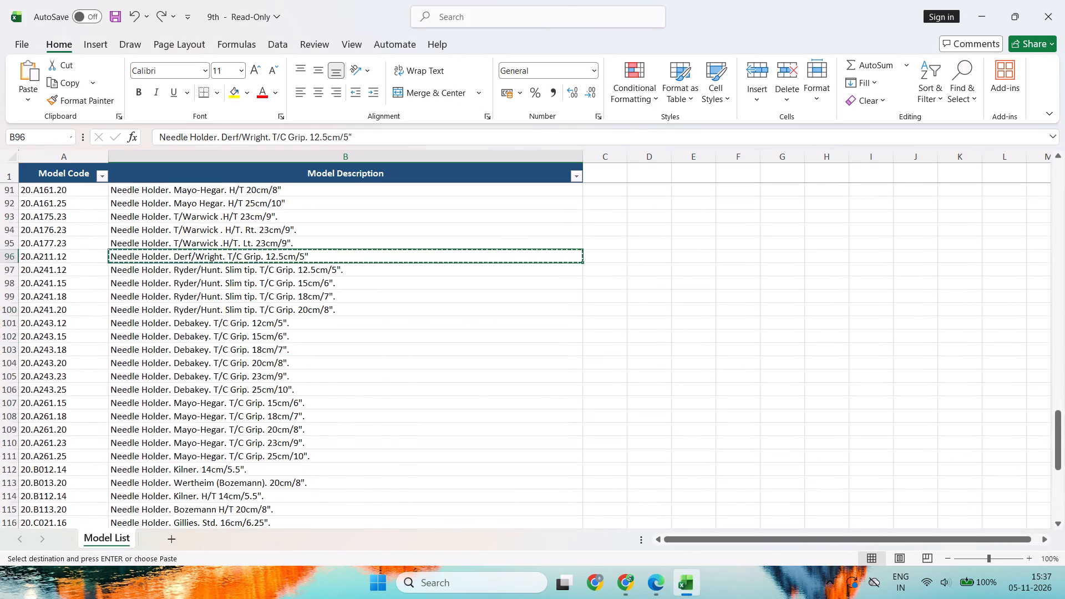
scroll(158, 431, down, 10)
scroll(121, 490, up, 14)
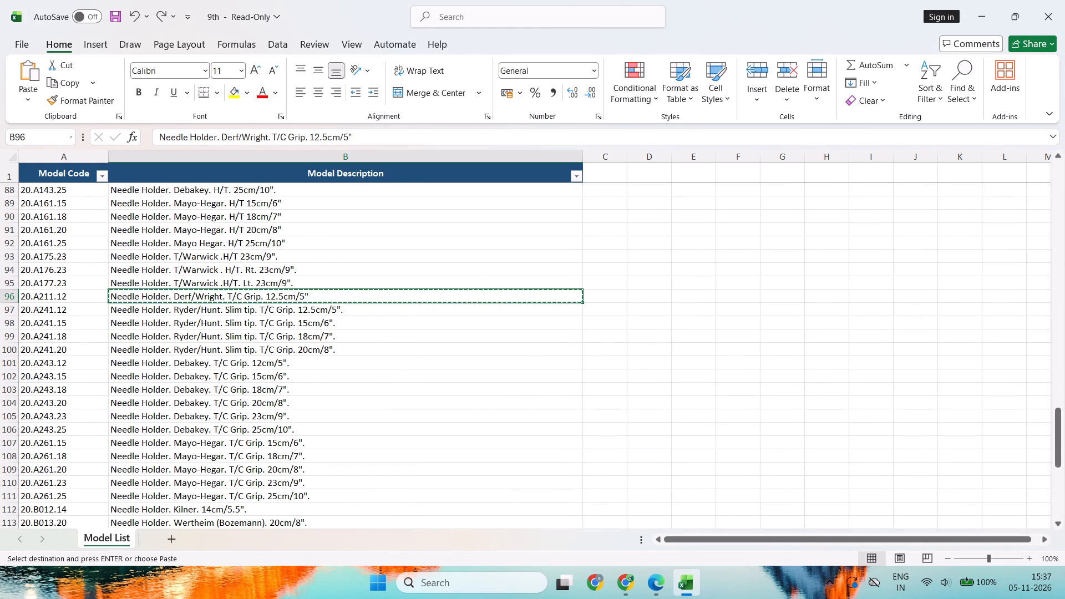
key(Down)
key(Left)
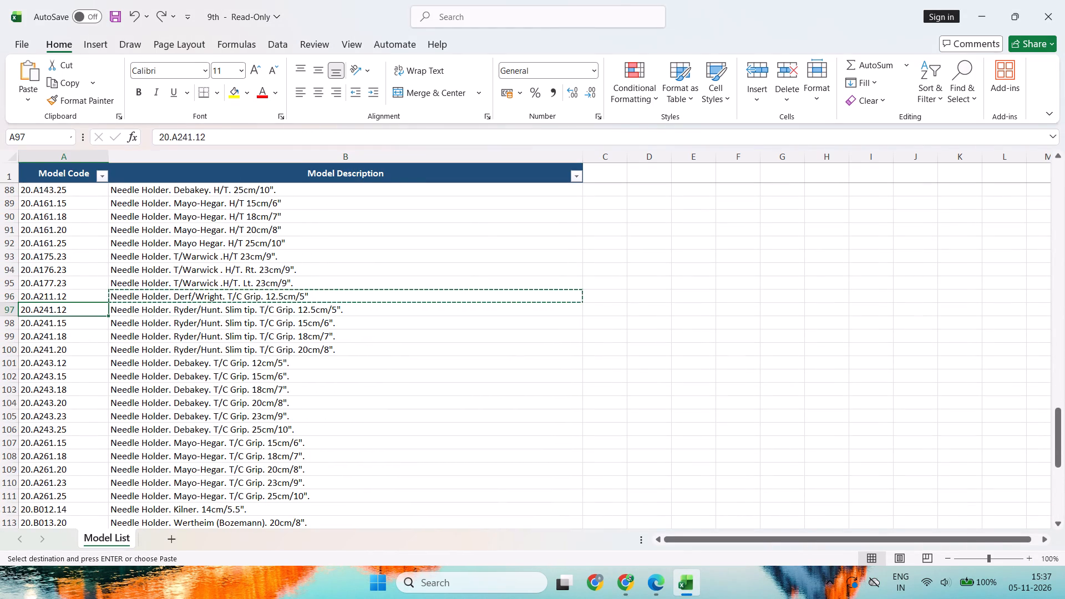
key(ctrl+c)
key(alt+Tab)
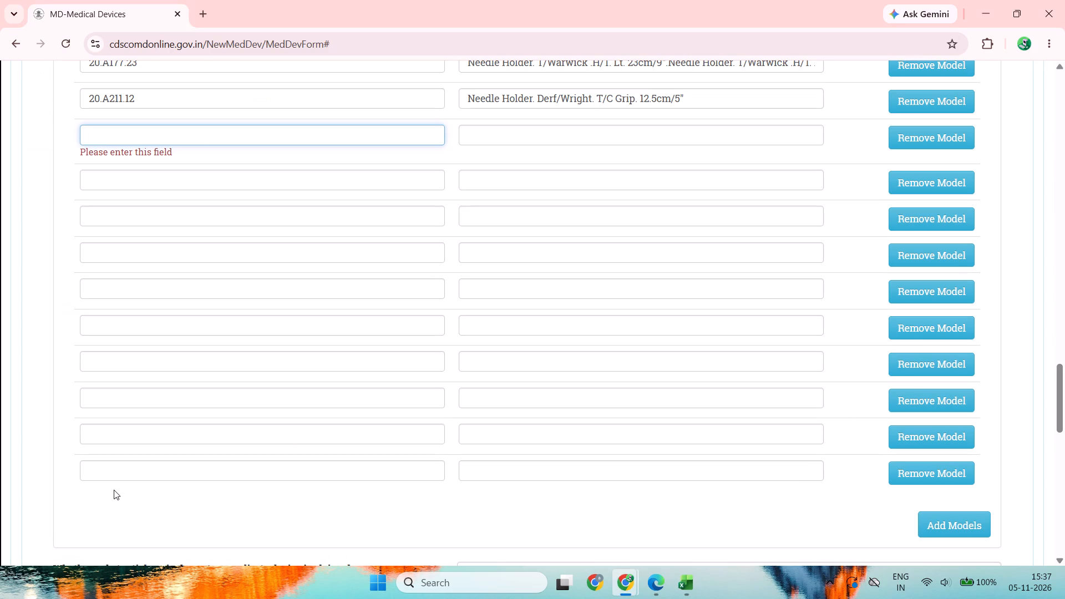
key(ctrl+v)
key(alt+Tab)
key(Tab)
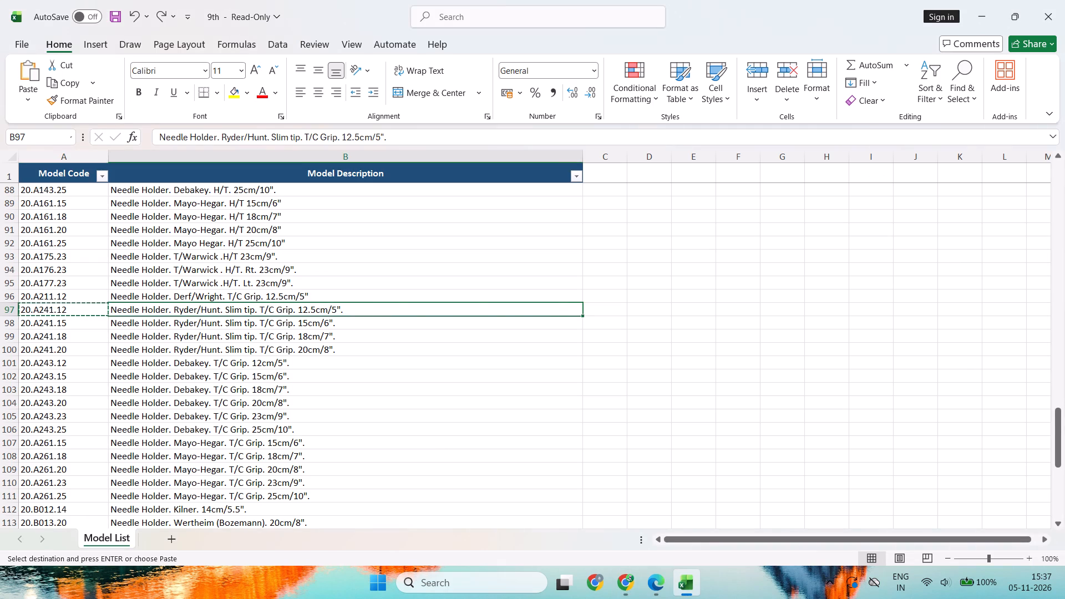
key(ctrl+c)
key(alt+Tab)
key(Tab)
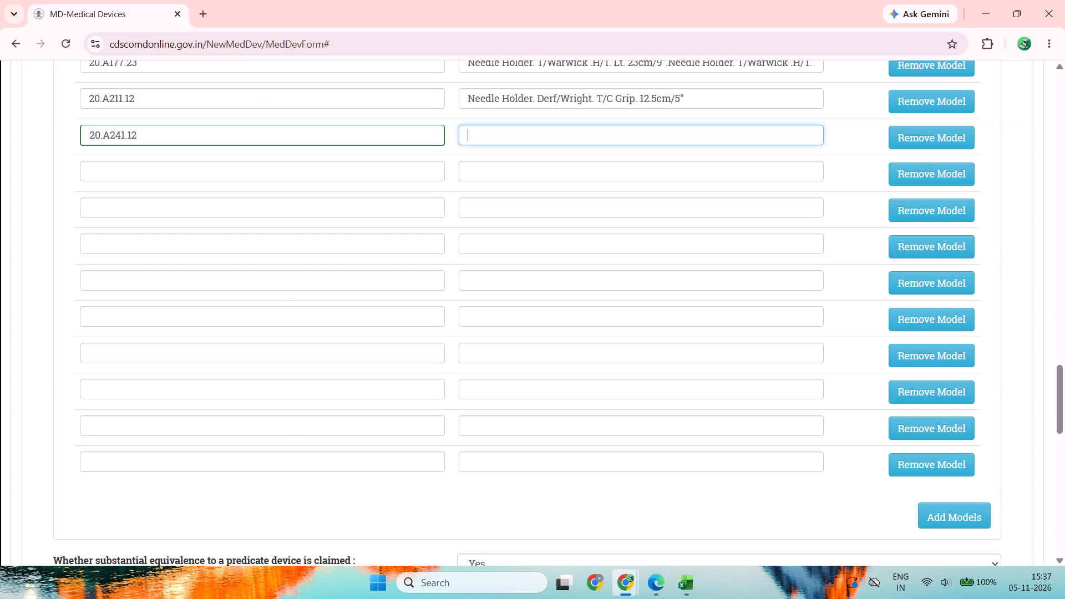
key(ctrl+v)
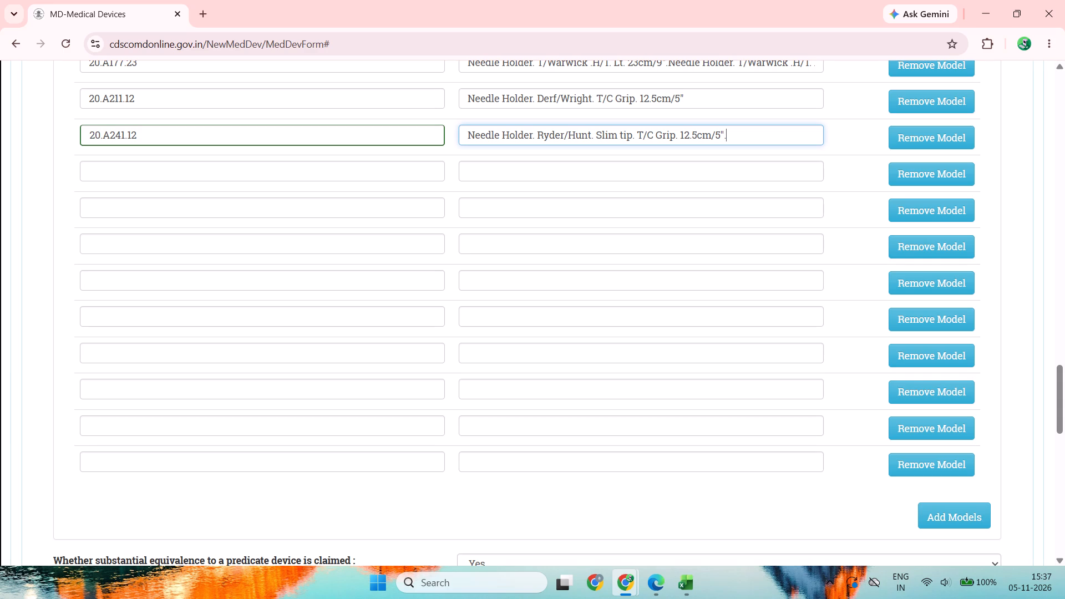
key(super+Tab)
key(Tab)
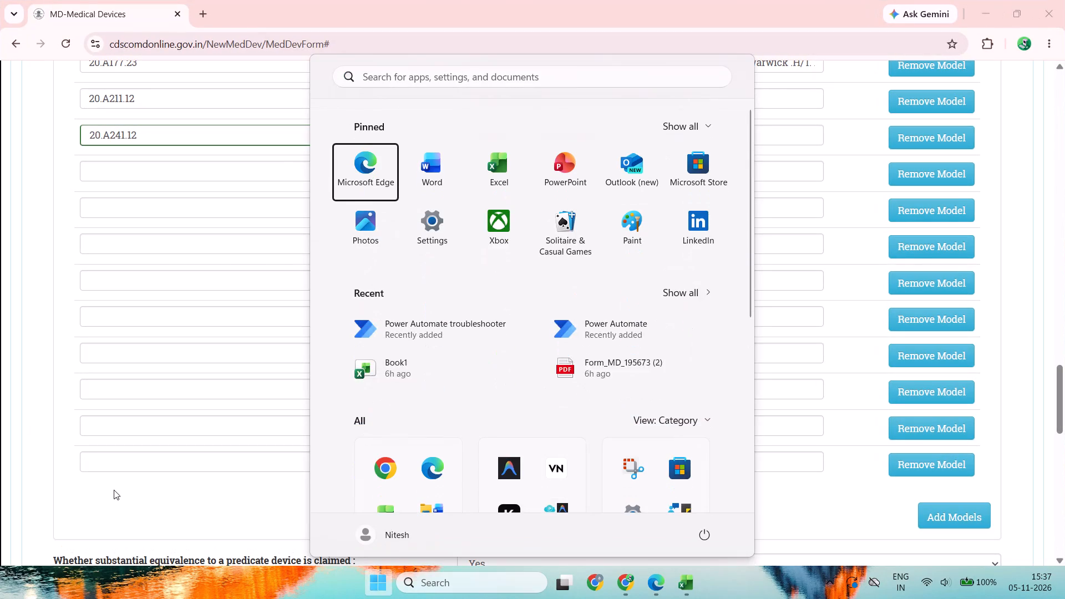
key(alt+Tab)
Copy model 20.A241.15 with specification "Needle Holder. Ryder/Hunt. Slim tip. T/C Grip. 15cm/6"." from the Excel list into the next blank model row.
key(alt+Tab)
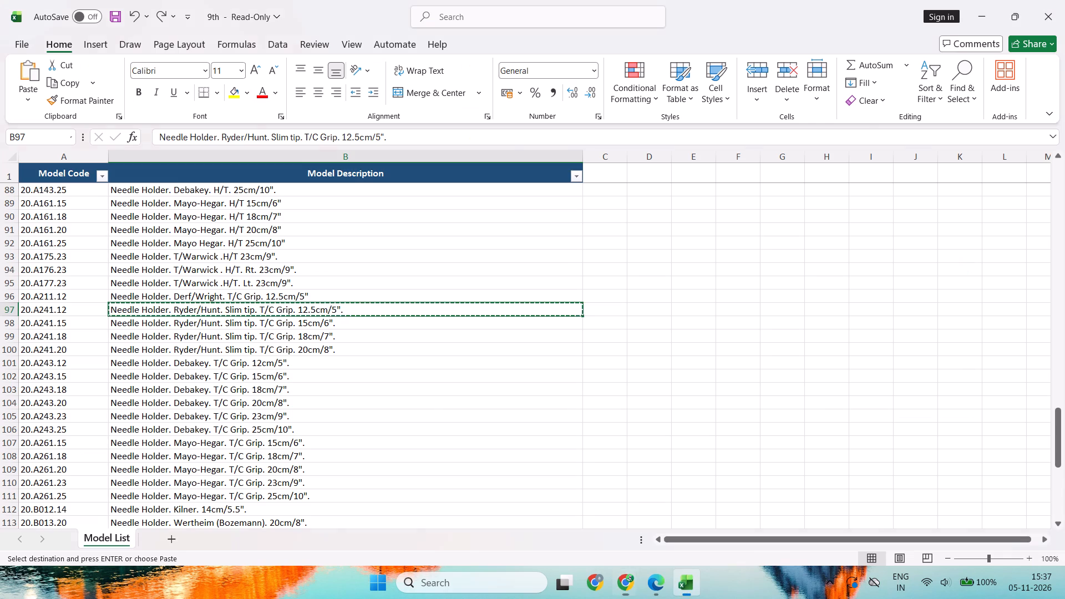
key(Down)
key(Left)
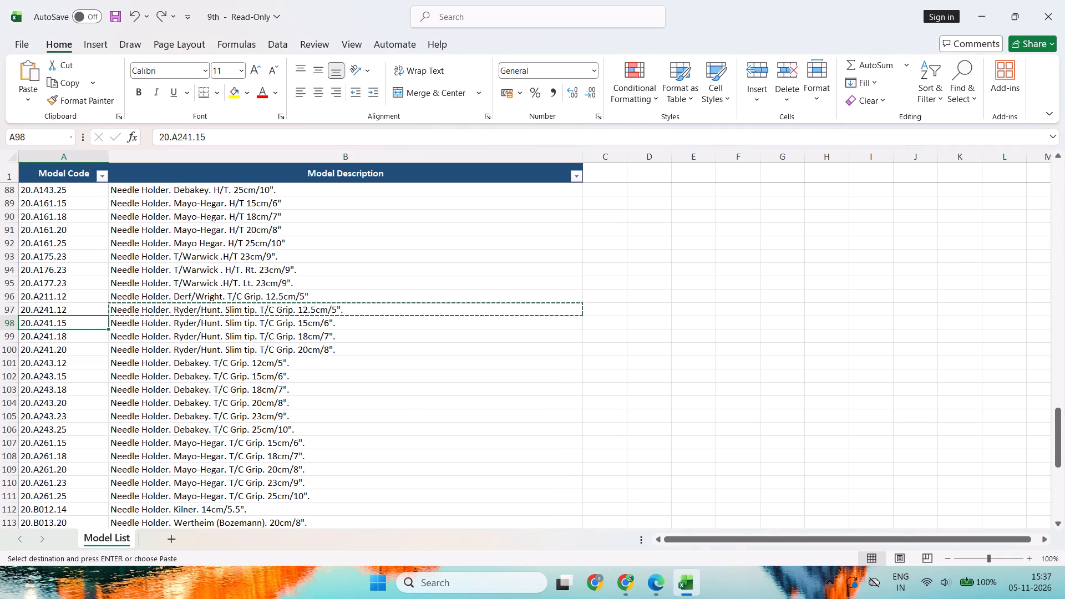
key(ctrl+c)
key(alt+Tab)
key(Tab)
key(Tab)
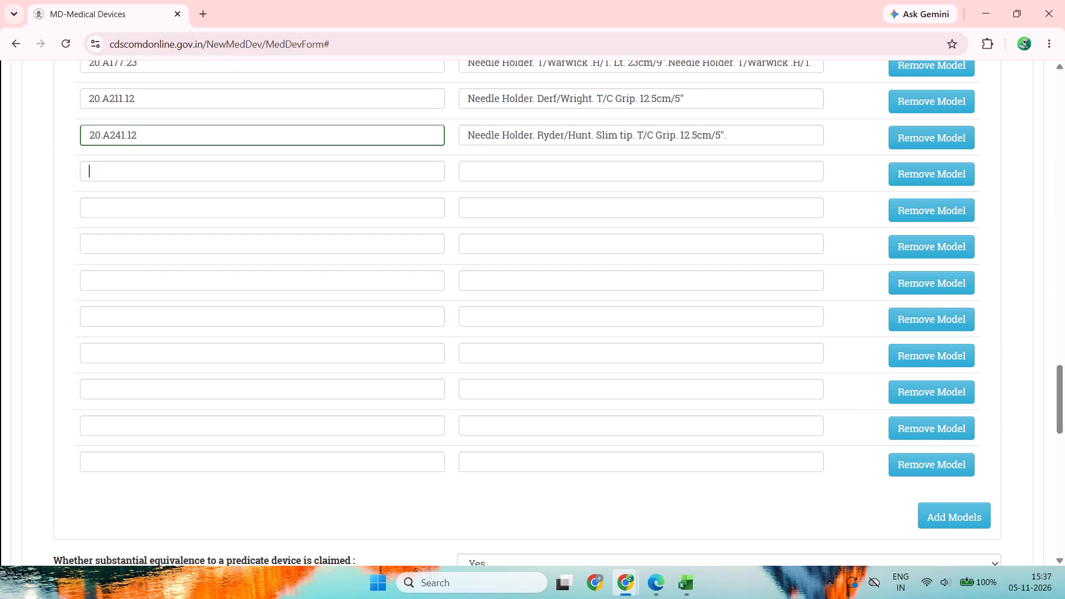
key(ctrl+v)
key(alt+Tab)
key(Tab)
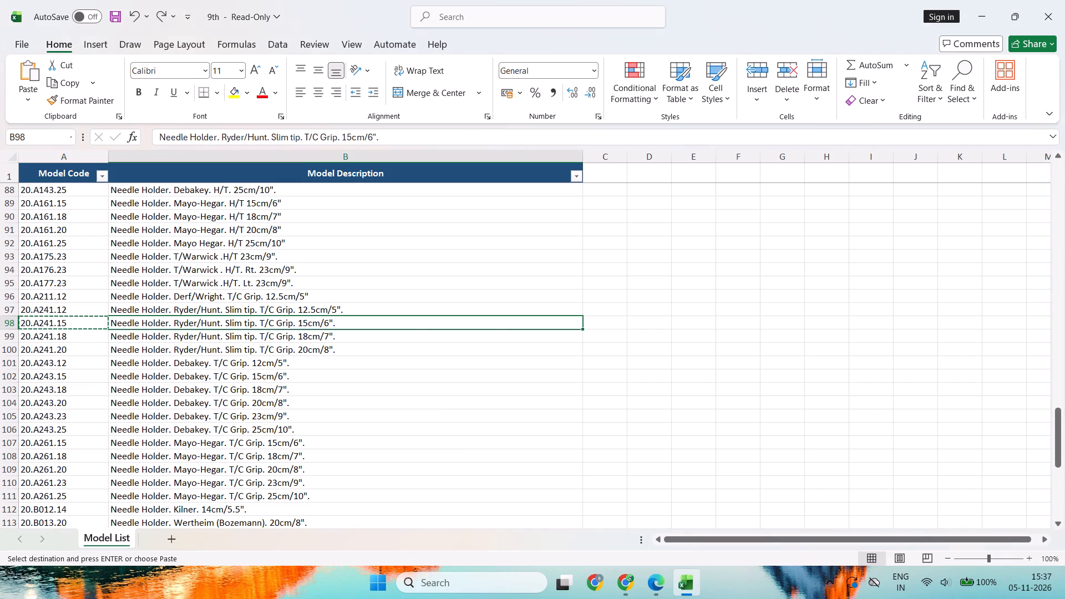
key(ctrl+c)
key(alt+Tab)
key(Tab)
key(ctrl+v)
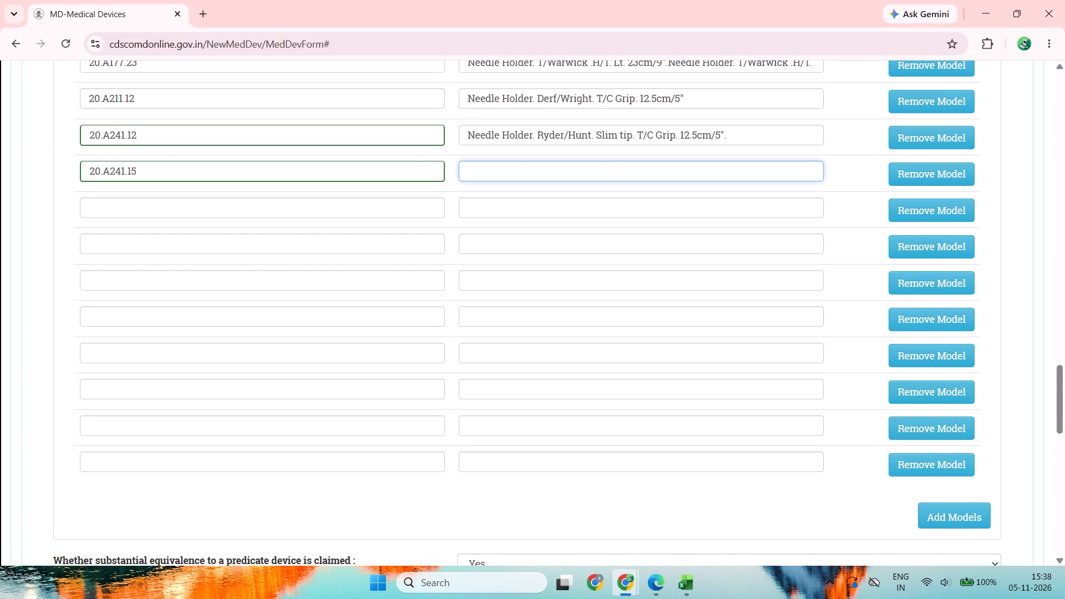